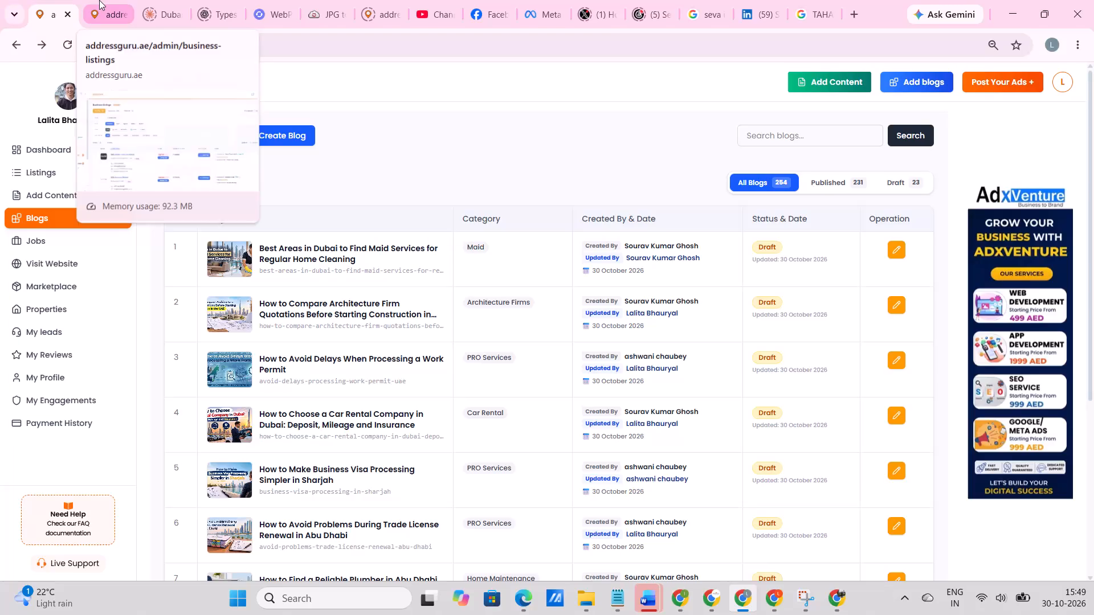
Start a new Stuff for Sale ad in the Electronics category.
click(989, 87)
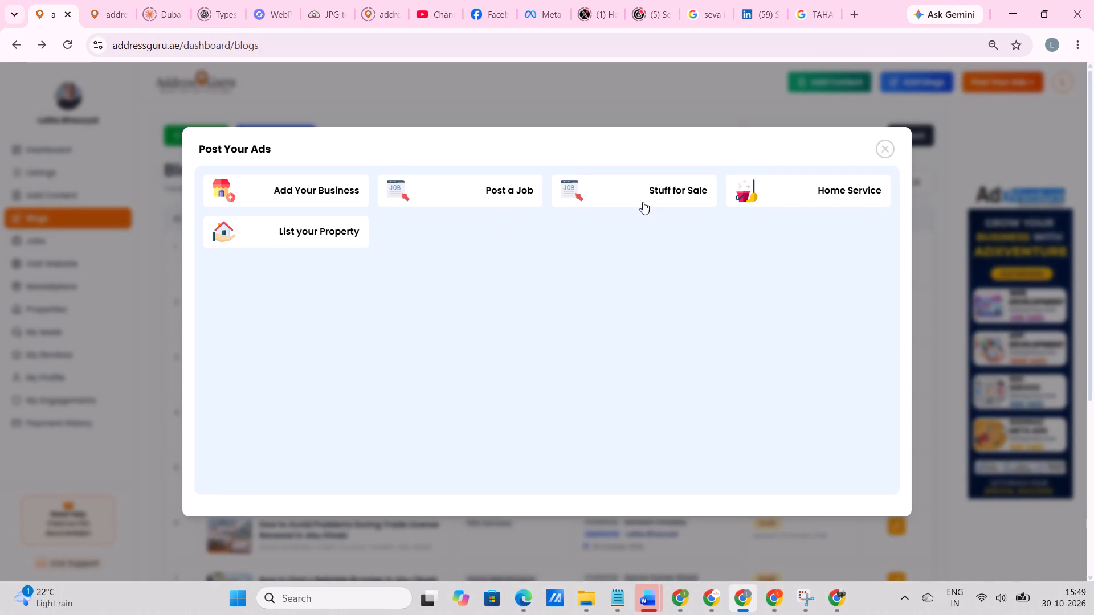
click(664, 189)
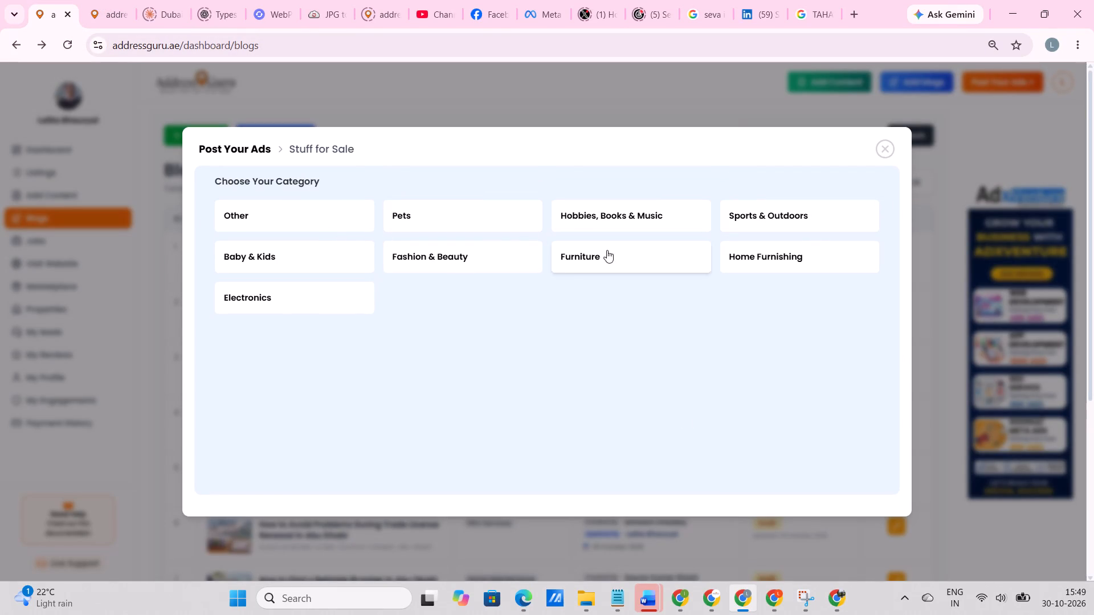
click(270, 297)
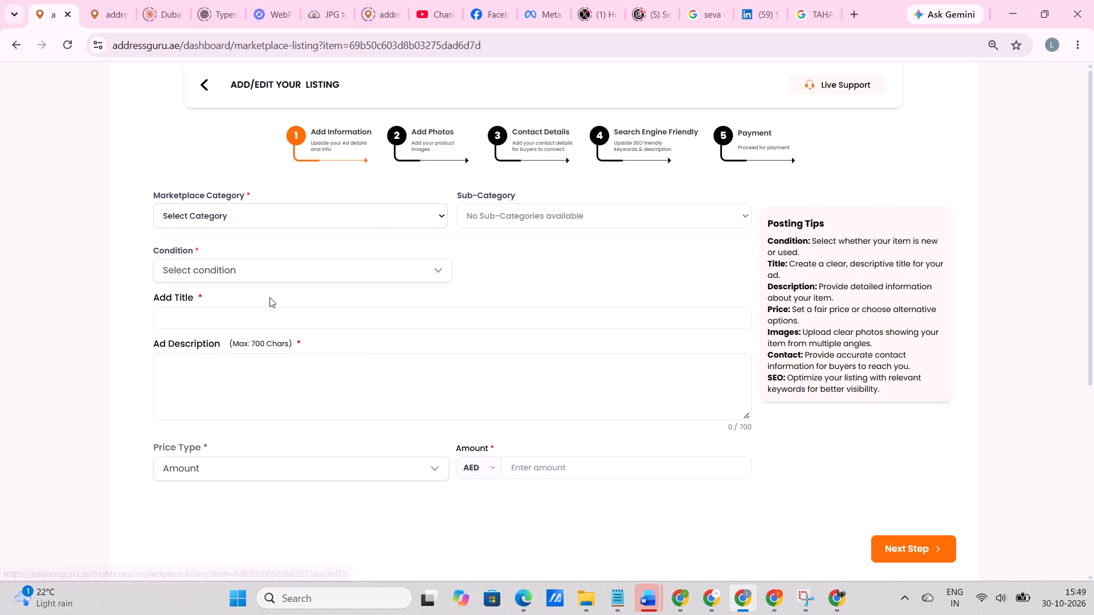
Review the sub-categories offered for the Electronics listing without choosing one.
click(536, 220)
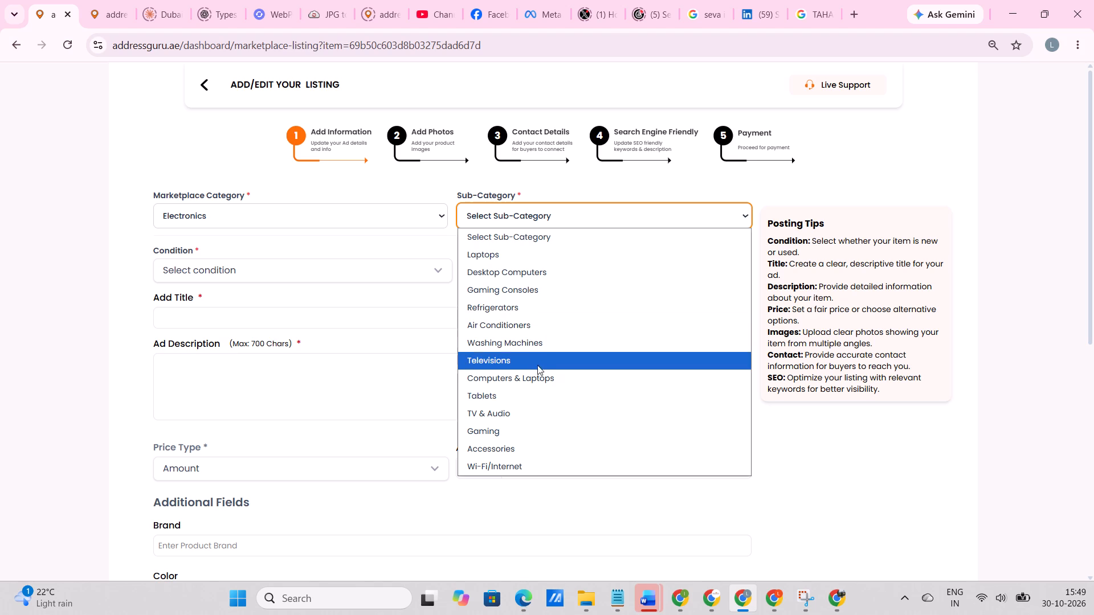
scroll(537, 369, down, 4)
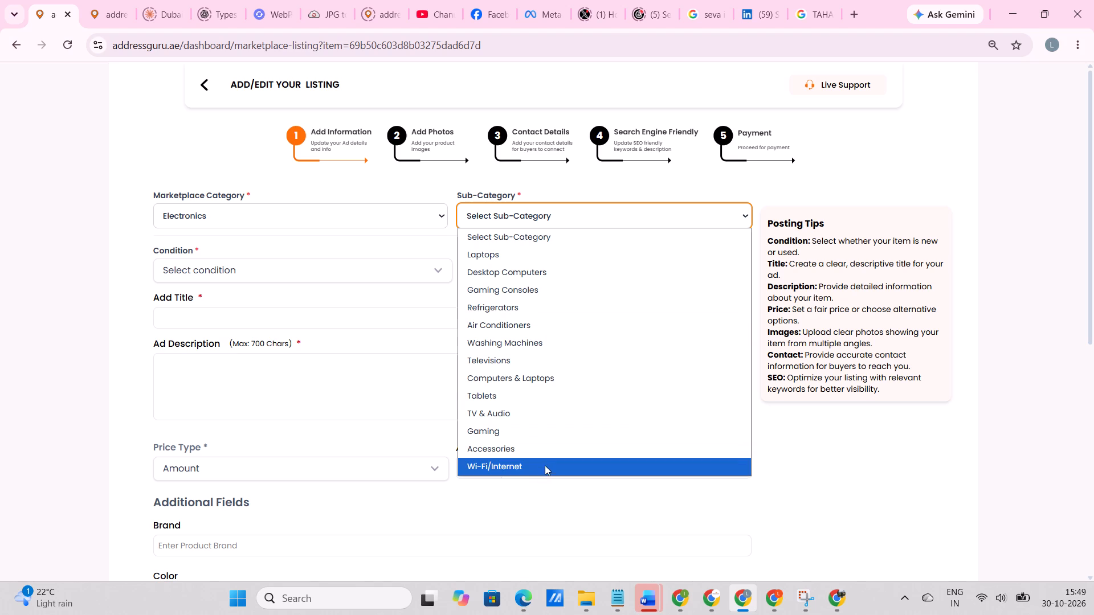
click(314, 399)
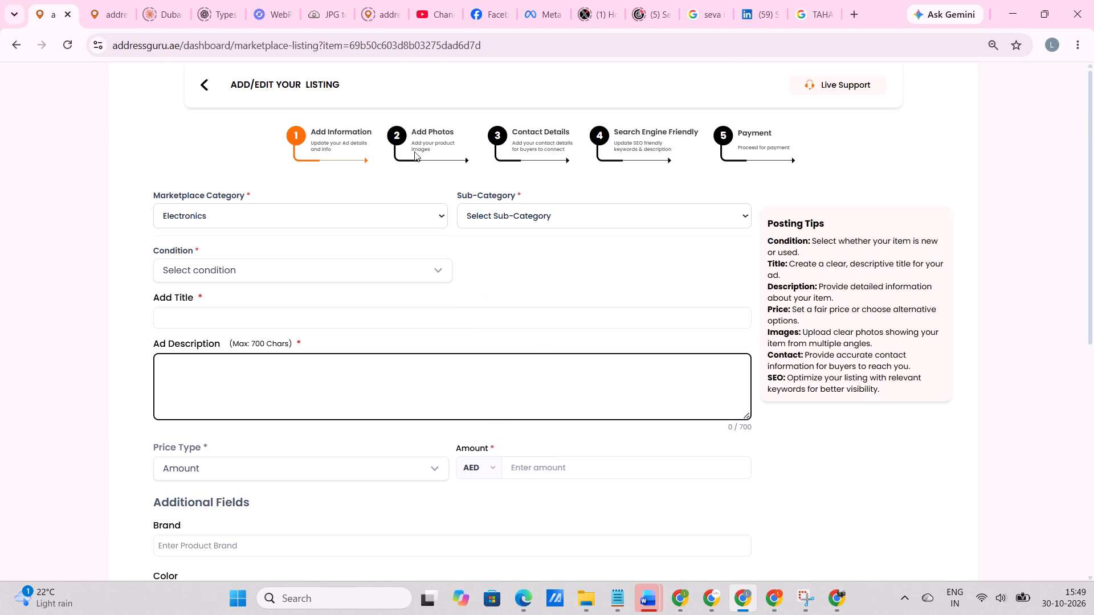
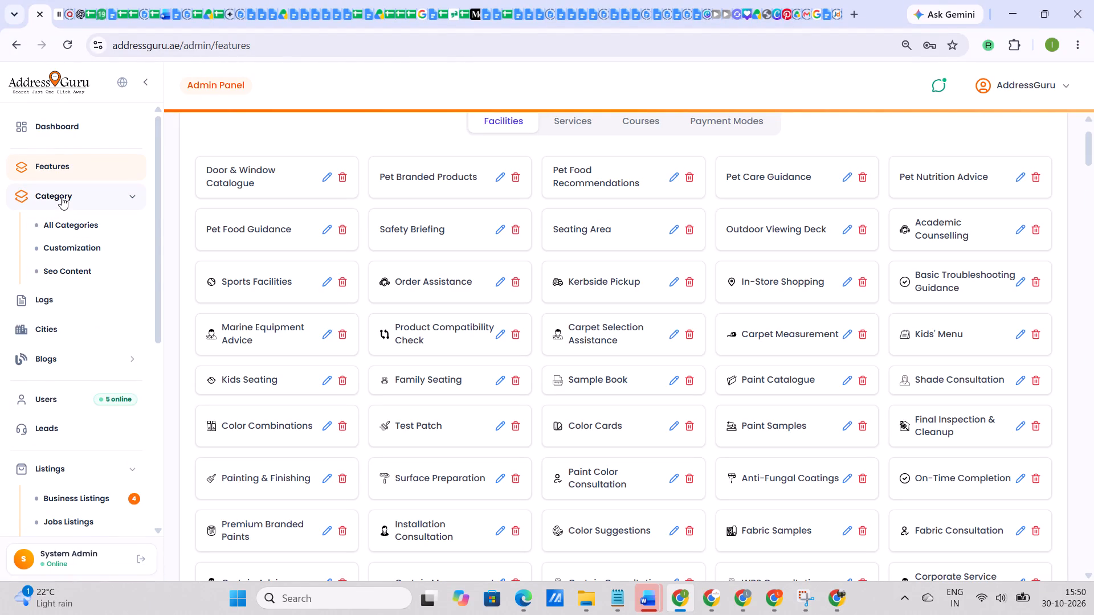
Open the Electronics subcategories from the Marketplace group of all categories in the admin panel.
click(74, 229)
scroll(589, 256, up, 3)
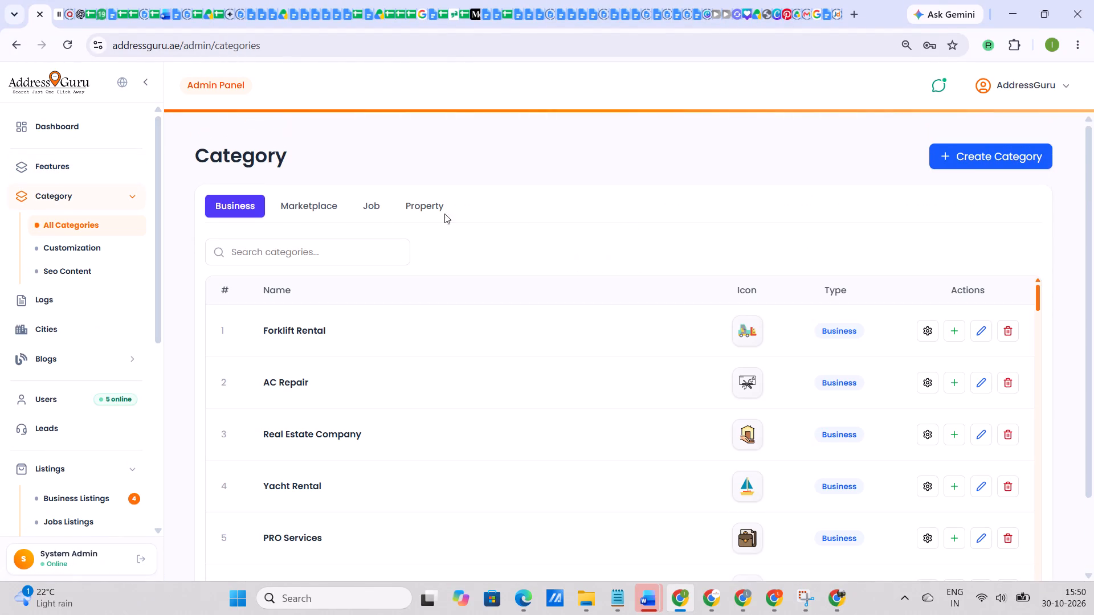
click(283, 203)
scroll(650, 300, down, 1)
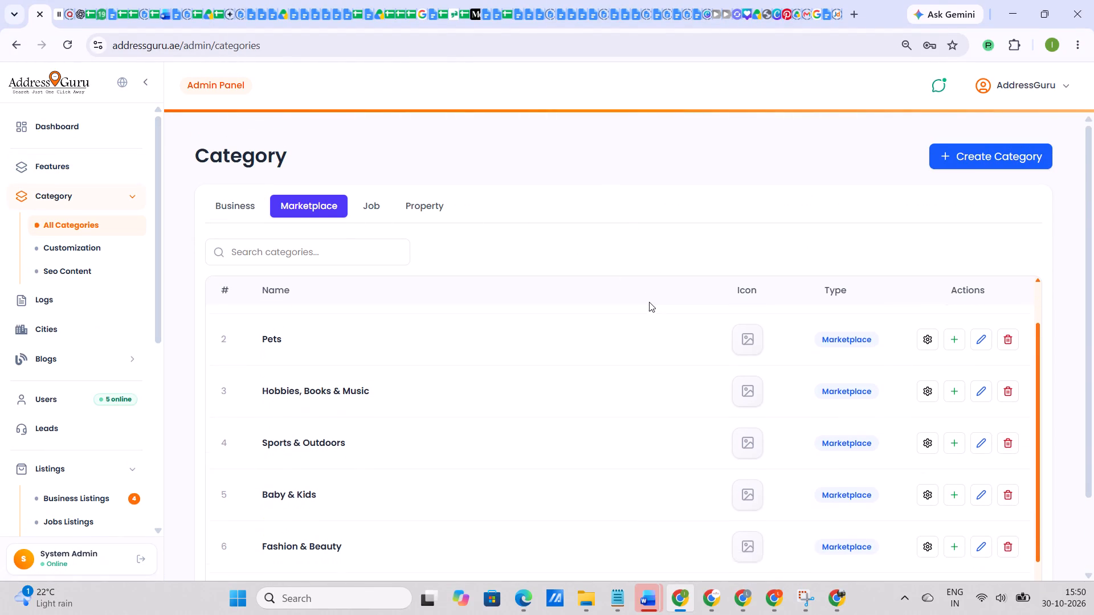
scroll(649, 302, down, 1)
scroll(611, 350, down, 2)
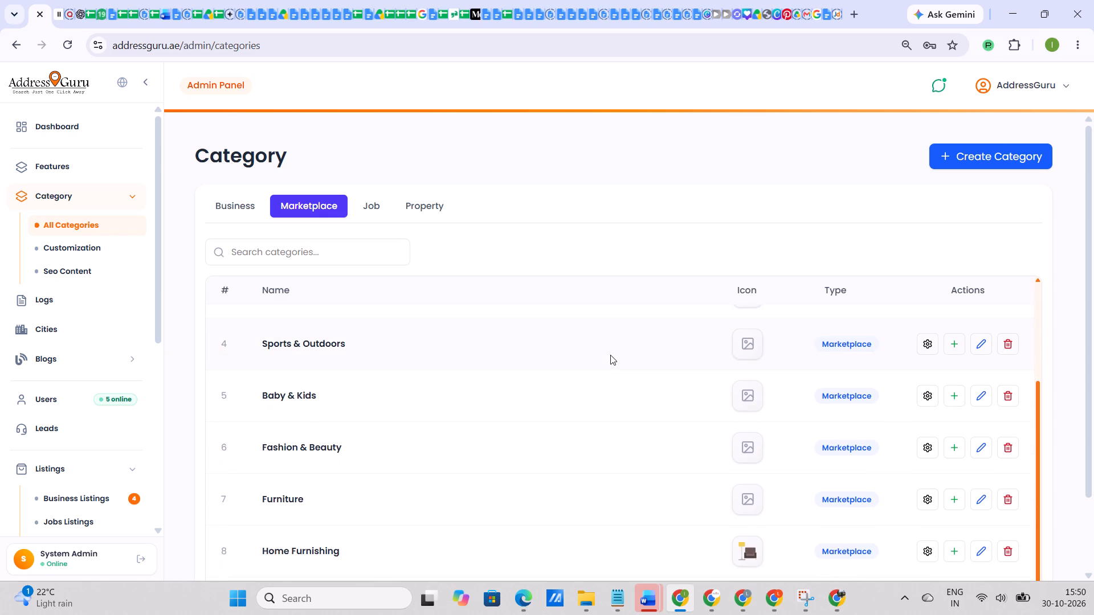
scroll(610, 355, down, 4)
click(951, 514)
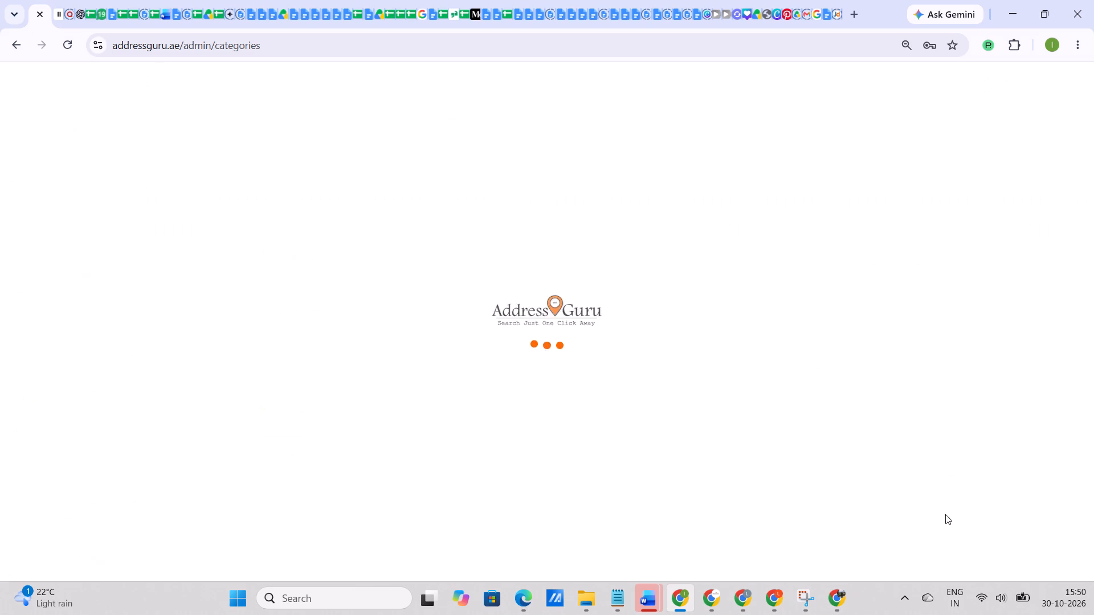
Review the full list of Electronics subcategories, from Wi-Fi/Internet down to Laptops.
scroll(732, 396, down, 2)
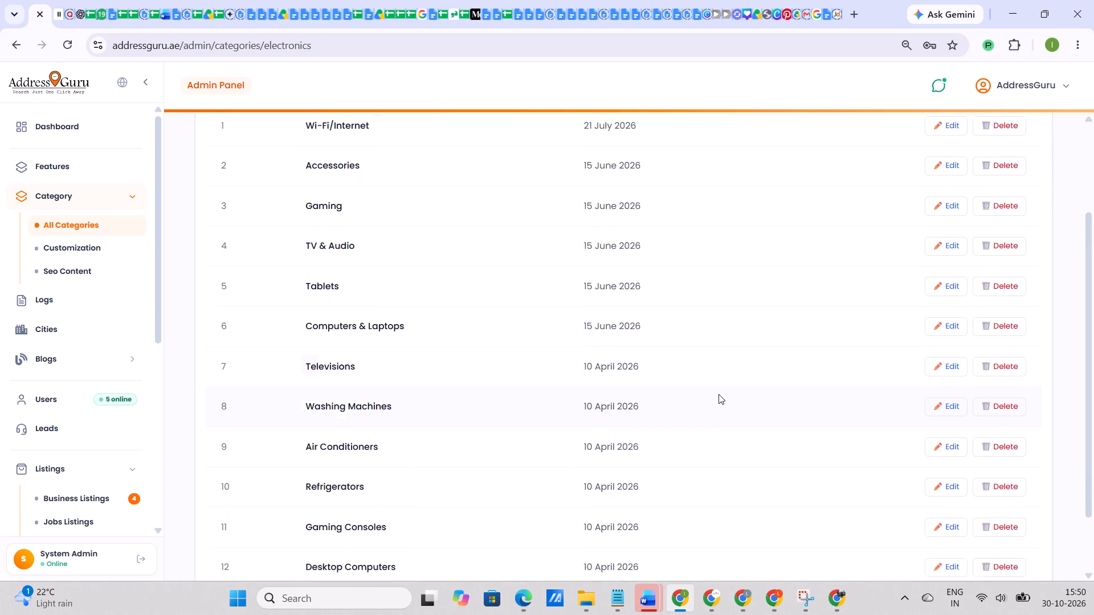
scroll(719, 394, down, 1)
scroll(715, 395, up, 4)
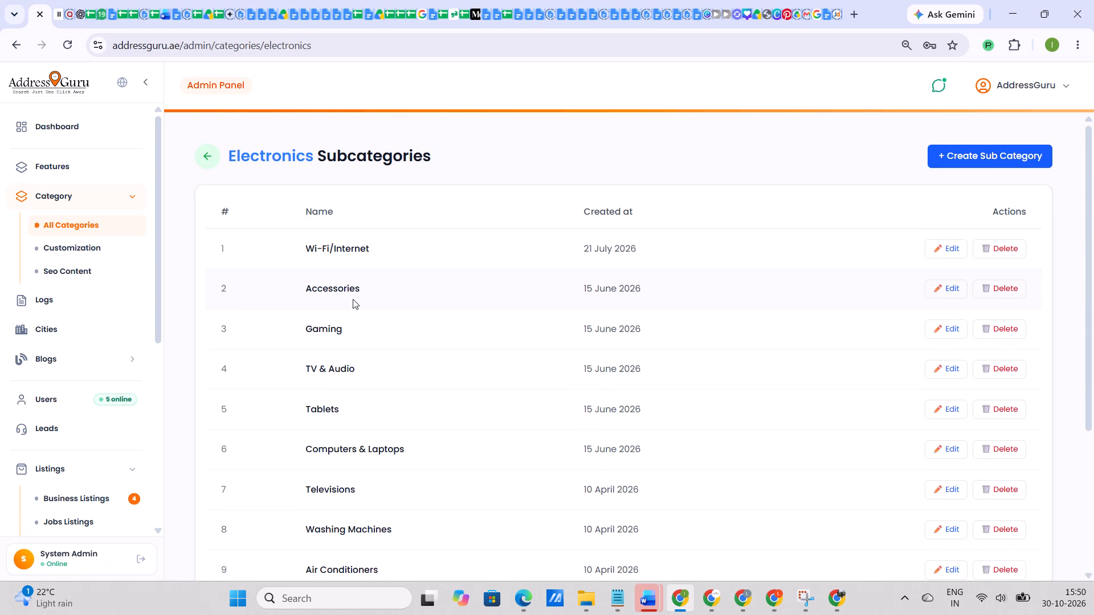
scroll(353, 302, down, 2)
scroll(368, 355, down, 1)
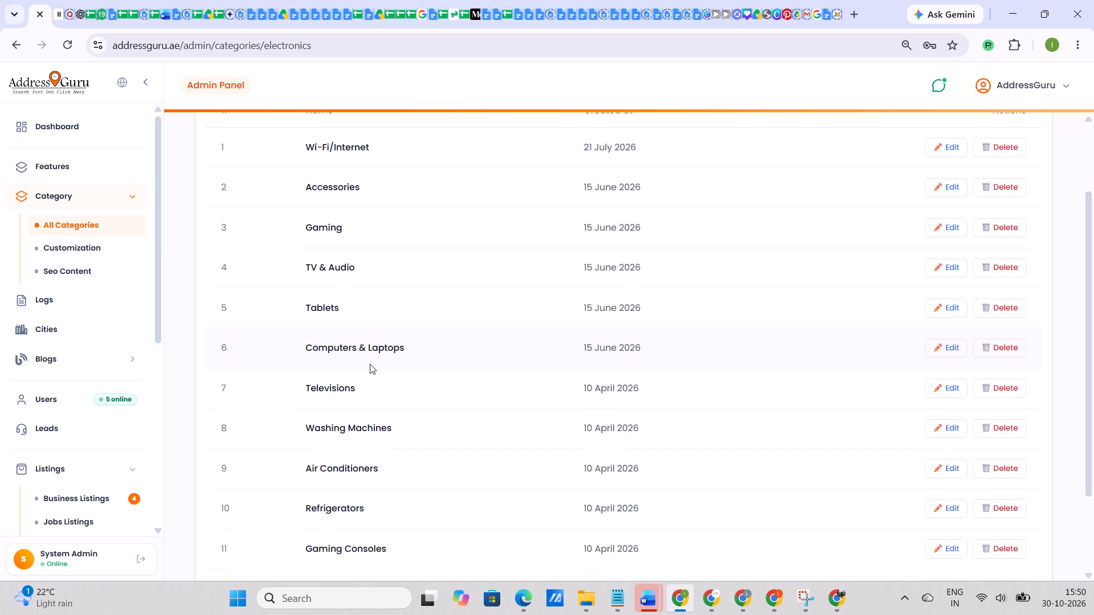
scroll(370, 364, down, 3)
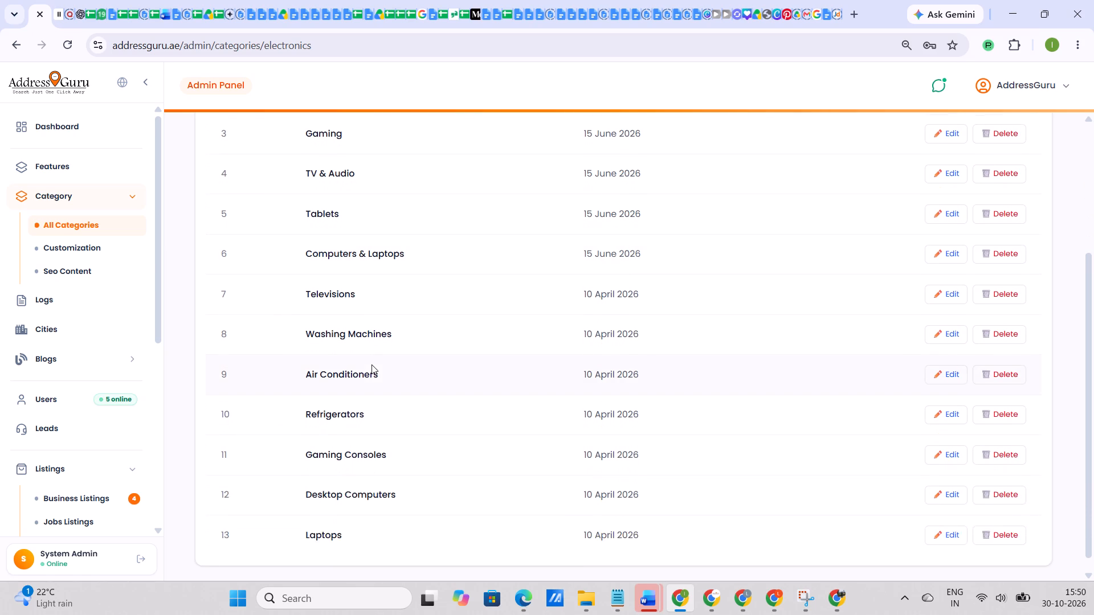
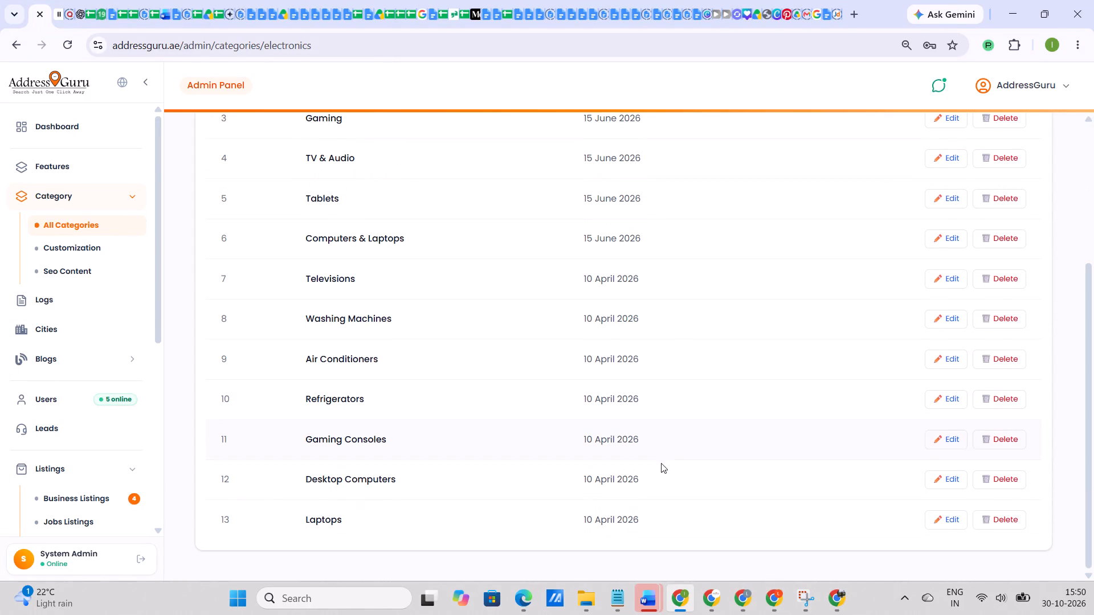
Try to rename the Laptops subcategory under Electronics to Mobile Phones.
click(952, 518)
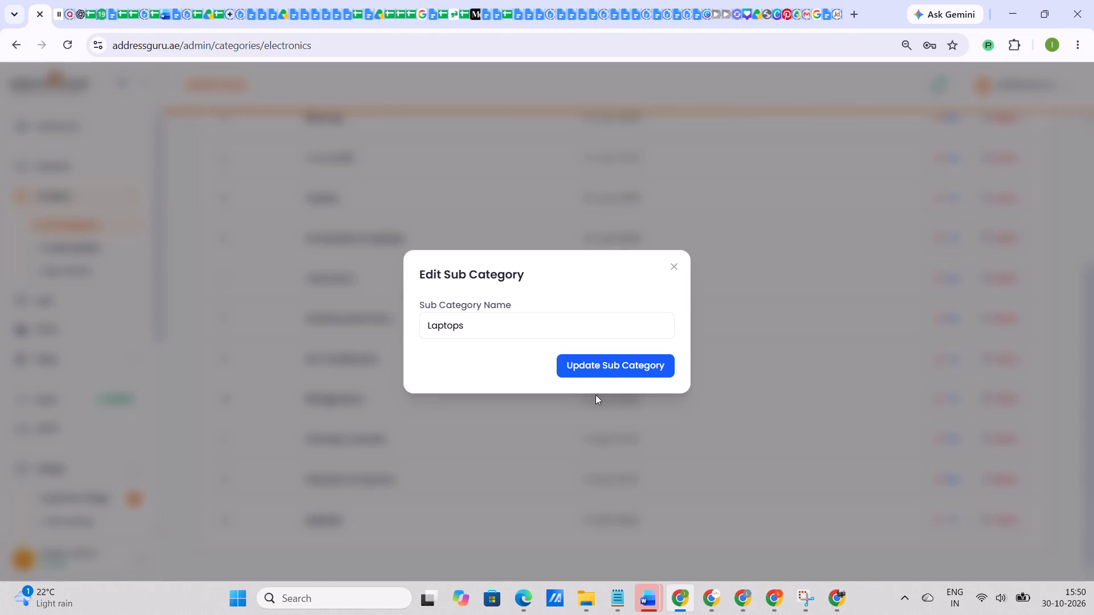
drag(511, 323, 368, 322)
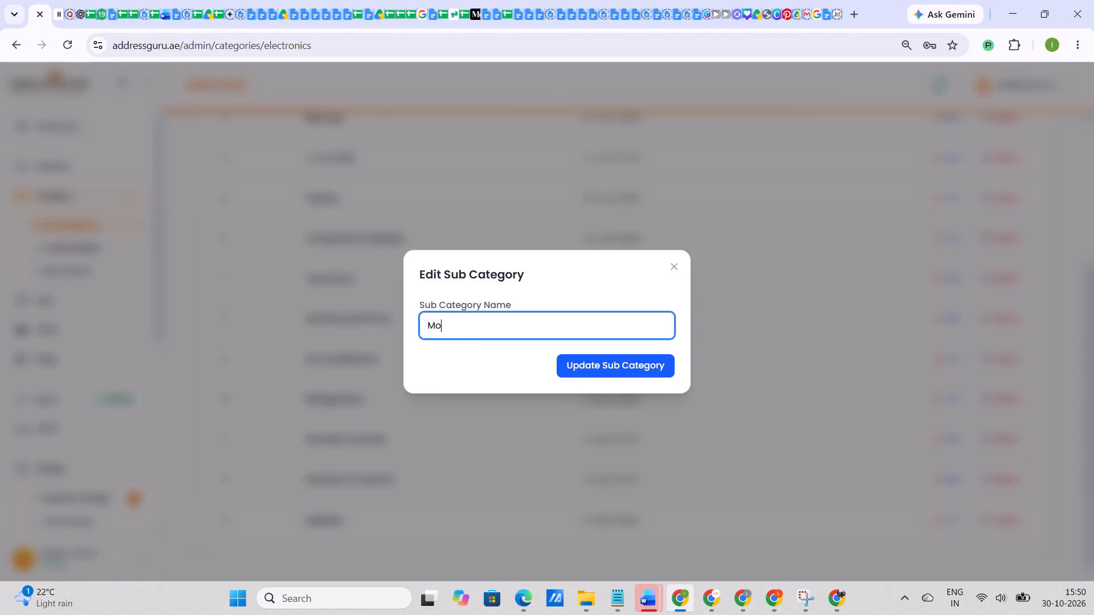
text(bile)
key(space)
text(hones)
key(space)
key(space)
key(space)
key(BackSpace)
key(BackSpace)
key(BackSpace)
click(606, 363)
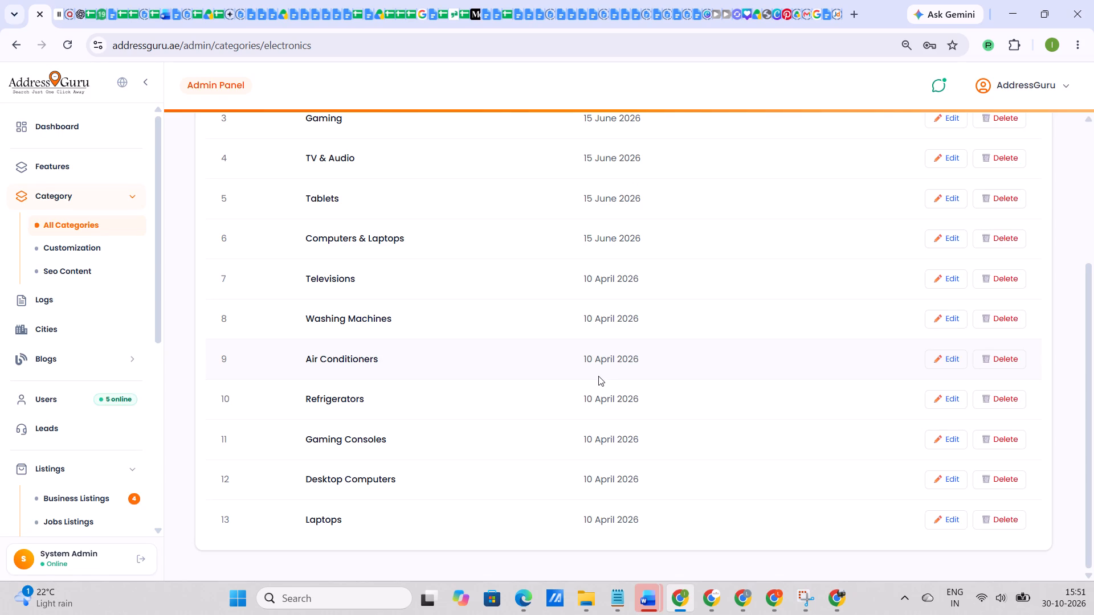
Search the Electronics subcategories page for the text "mob" and check the listed names.
scroll(596, 380, up, 5)
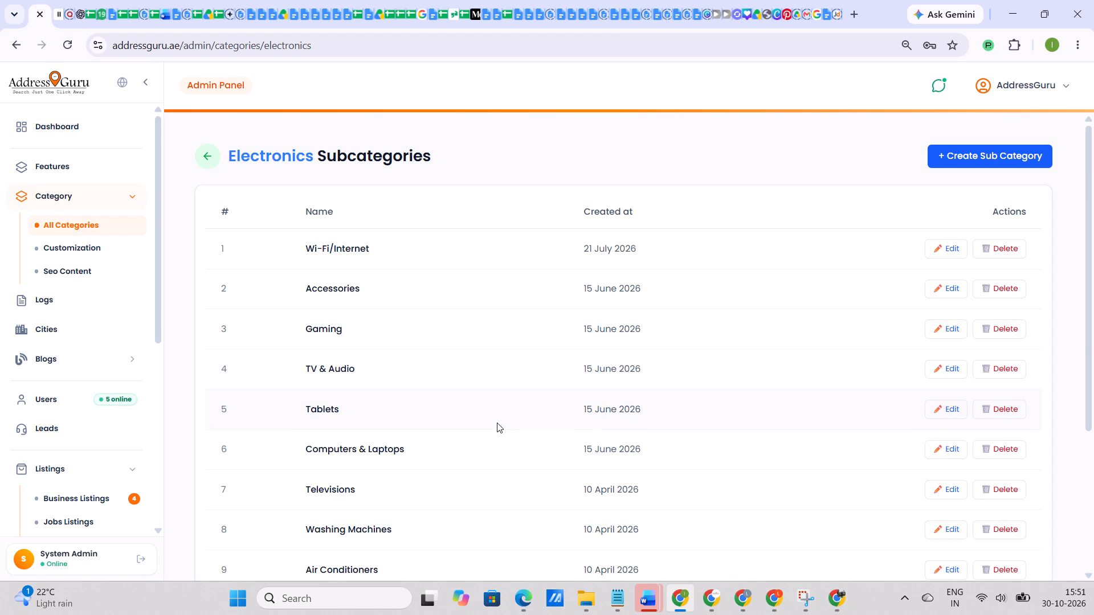
key(ctrl+f)
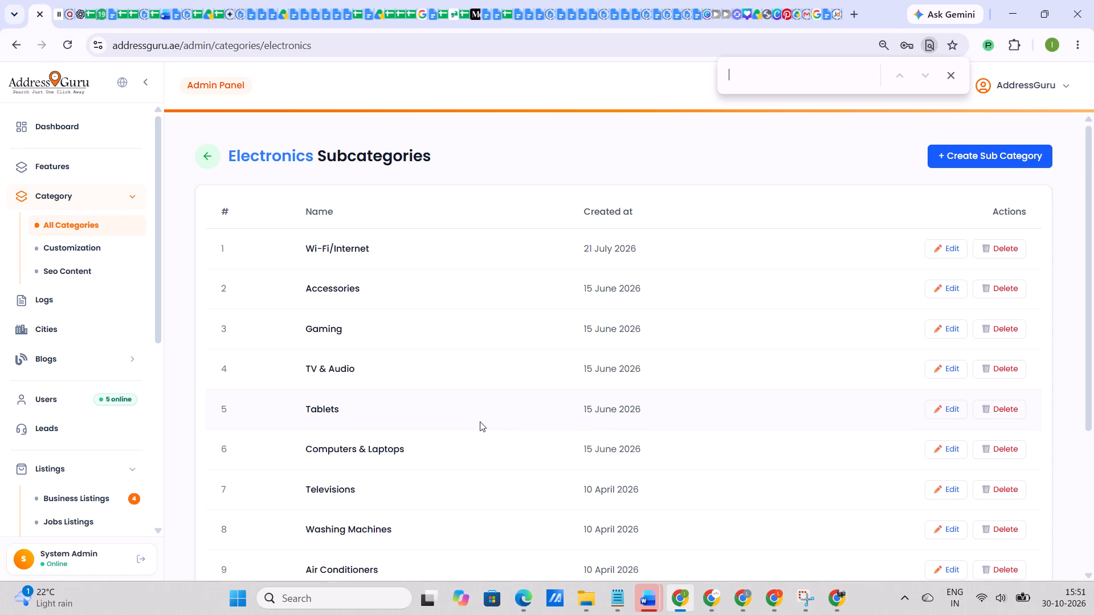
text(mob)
scroll(493, 423, down, 1)
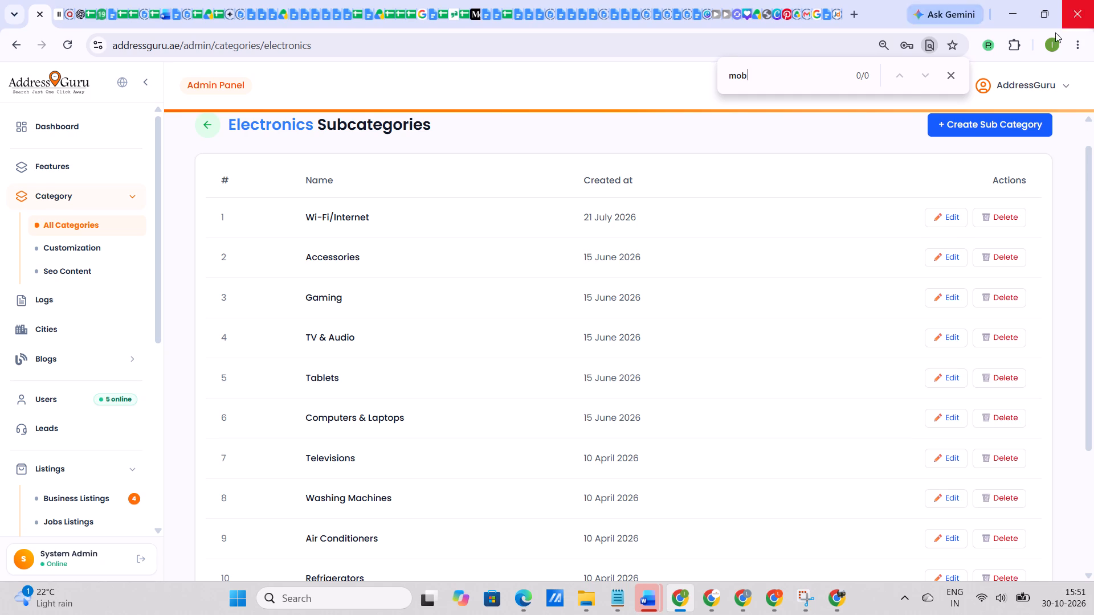
click(957, 77)
Create a new subcategory under Electronics with the name Mobile Phones.
scroll(968, 119, up, 2)
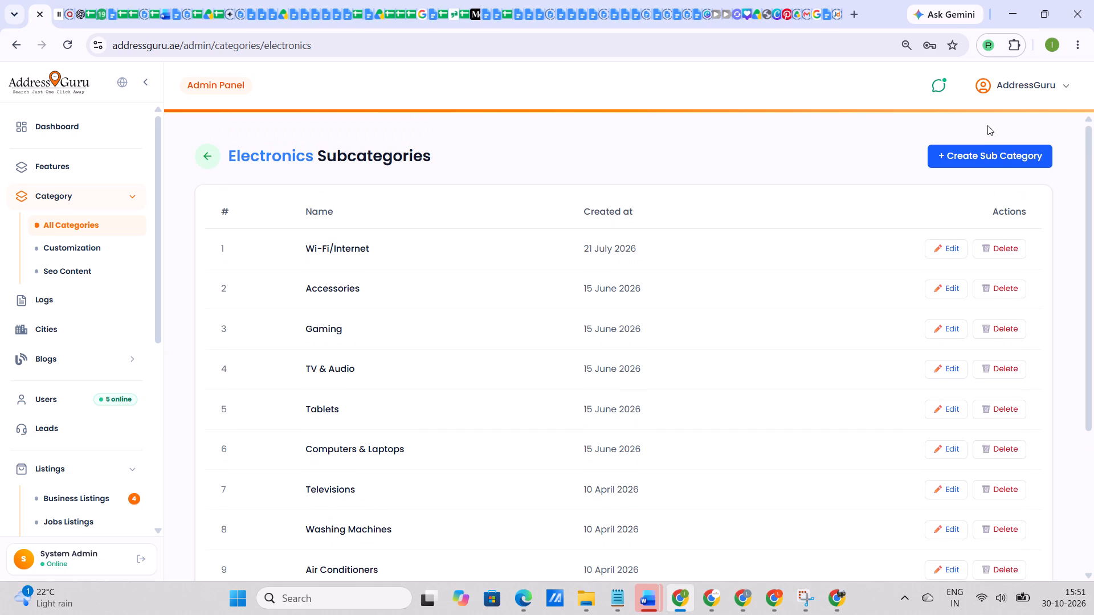
click(971, 159)
click(505, 327)
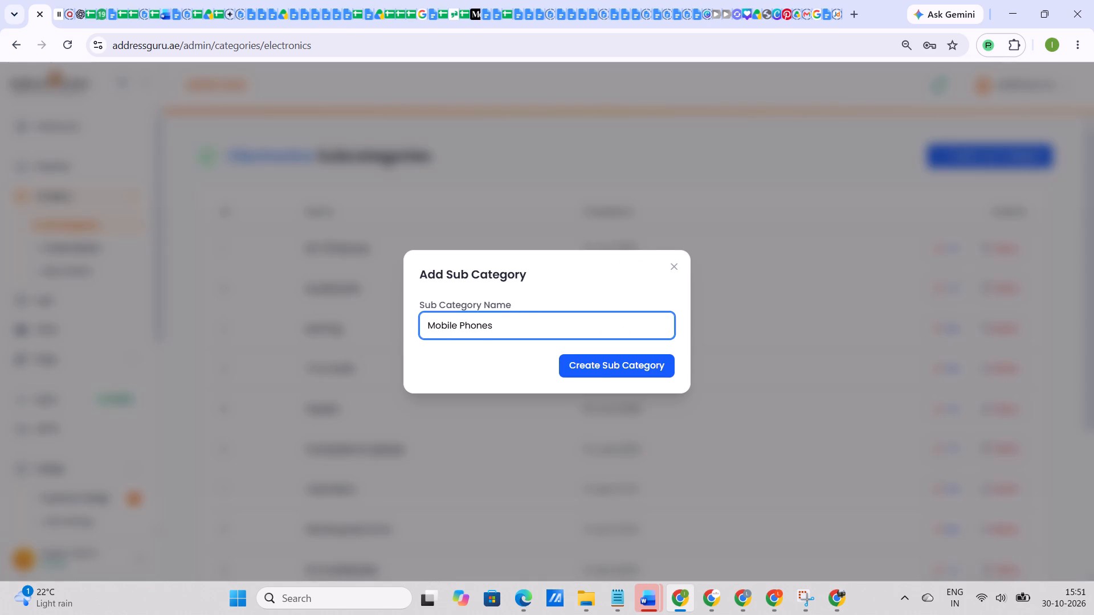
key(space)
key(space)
key(BackSpace)
key(BackSpace)
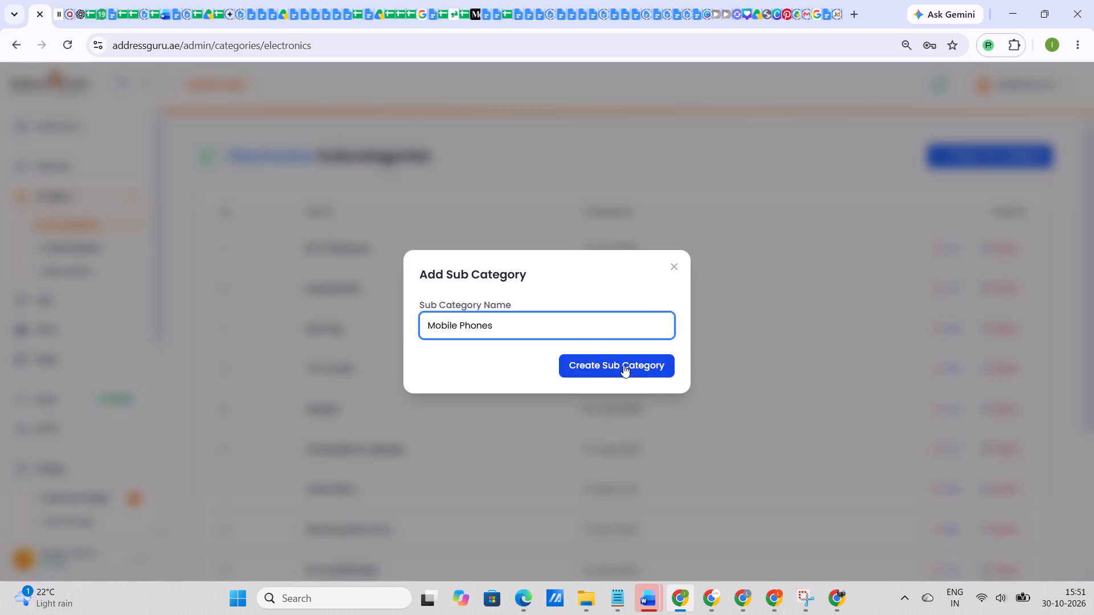
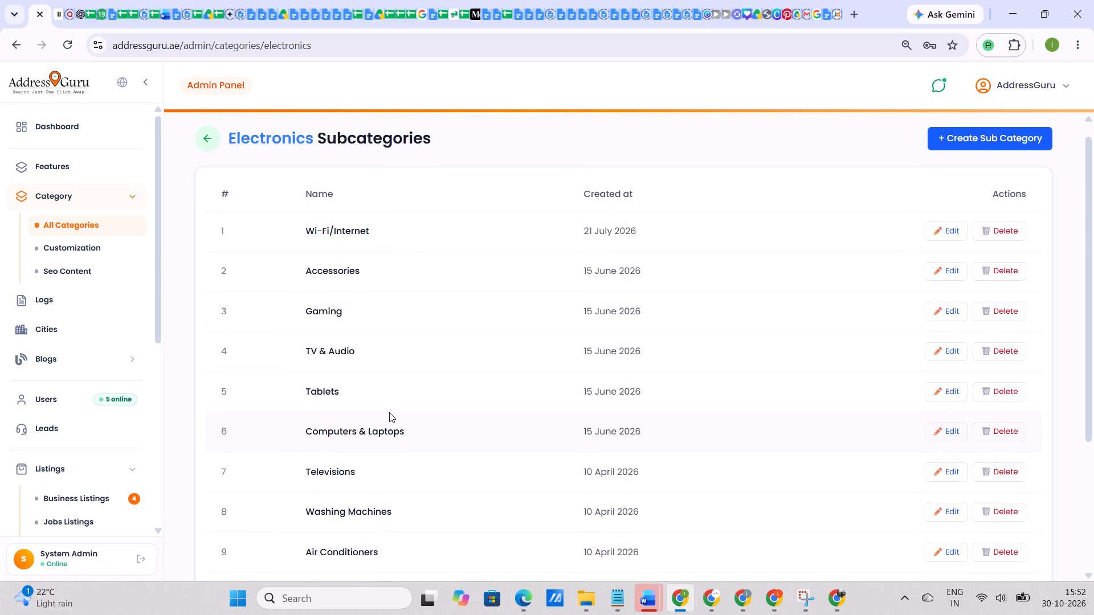
Review the complete list of Electronics subcategories in the admin panel.
scroll(389, 412, up, 1)
scroll(389, 413, down, 3)
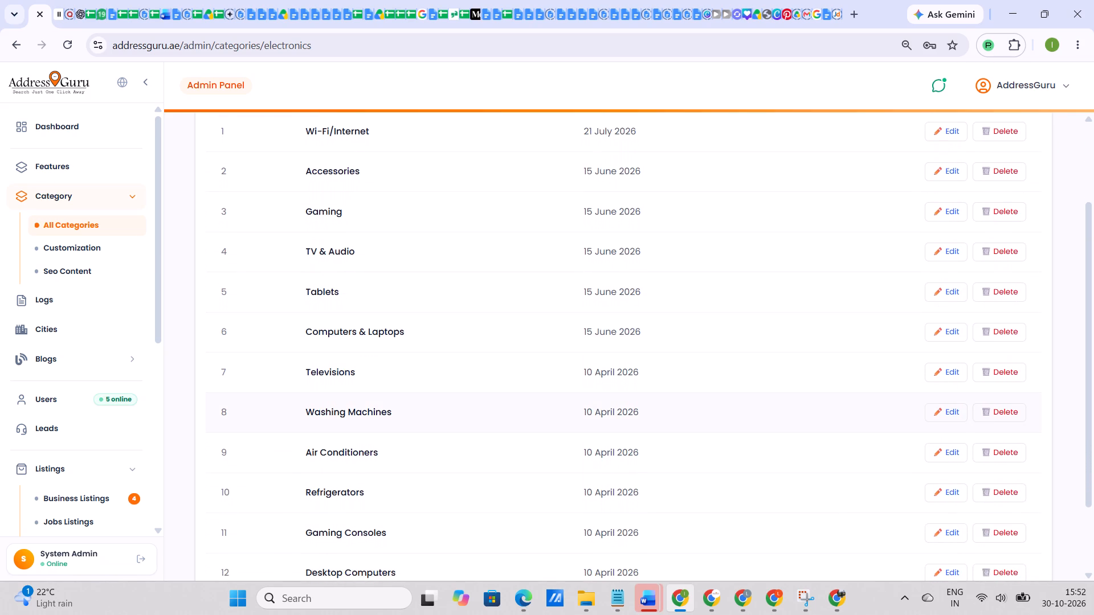
scroll(389, 410, down, 3)
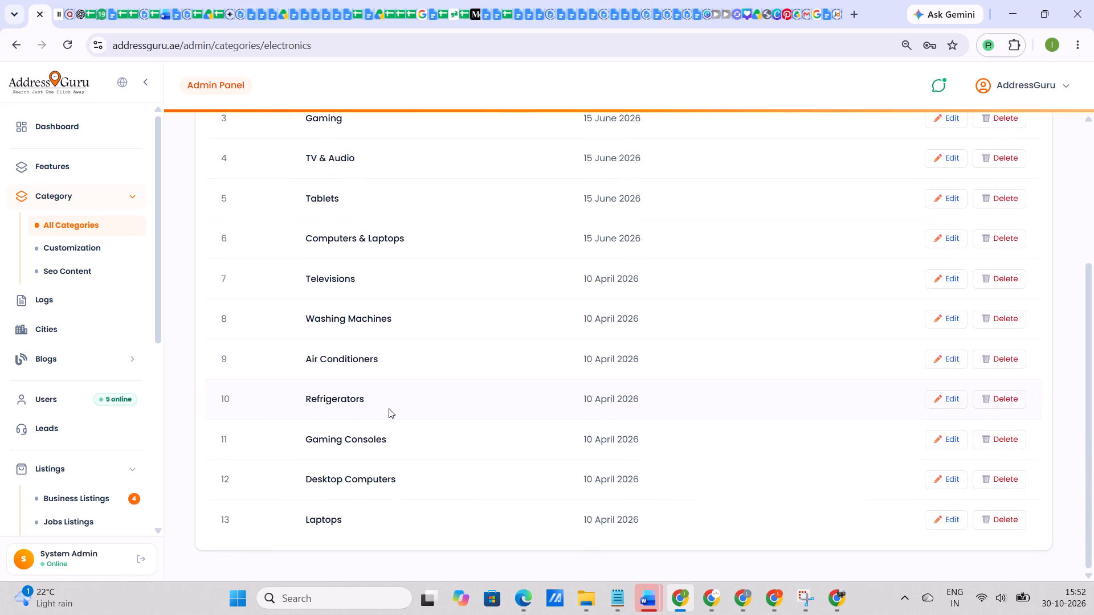
scroll(366, 440, down, 1)
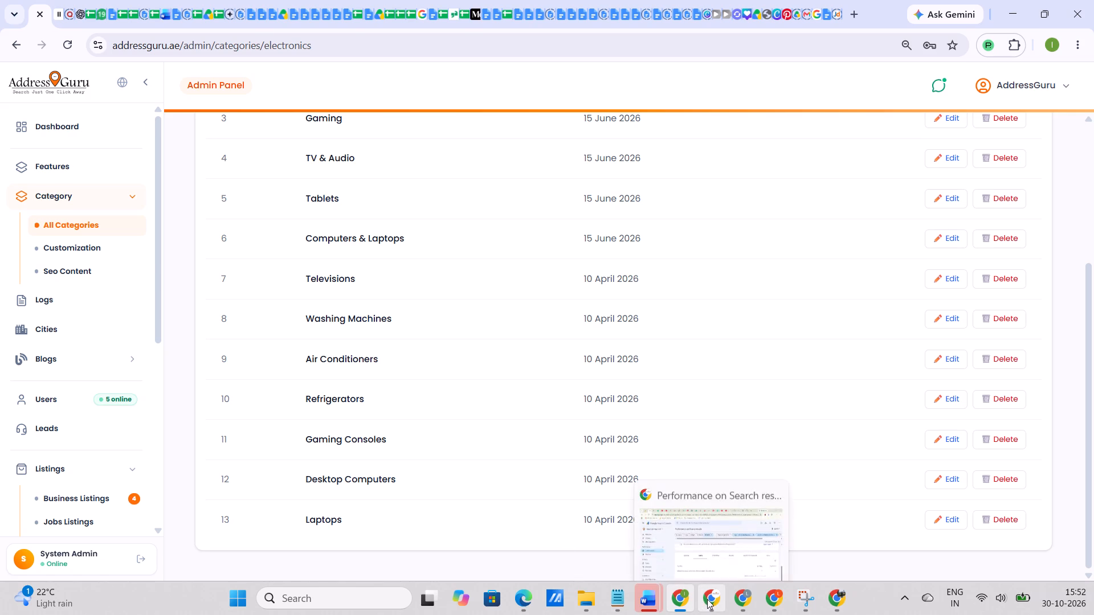
Switch to the other browser window's admin panel and show the approved Marketplace Listings.
double_click(730, 601)
click(91, 0)
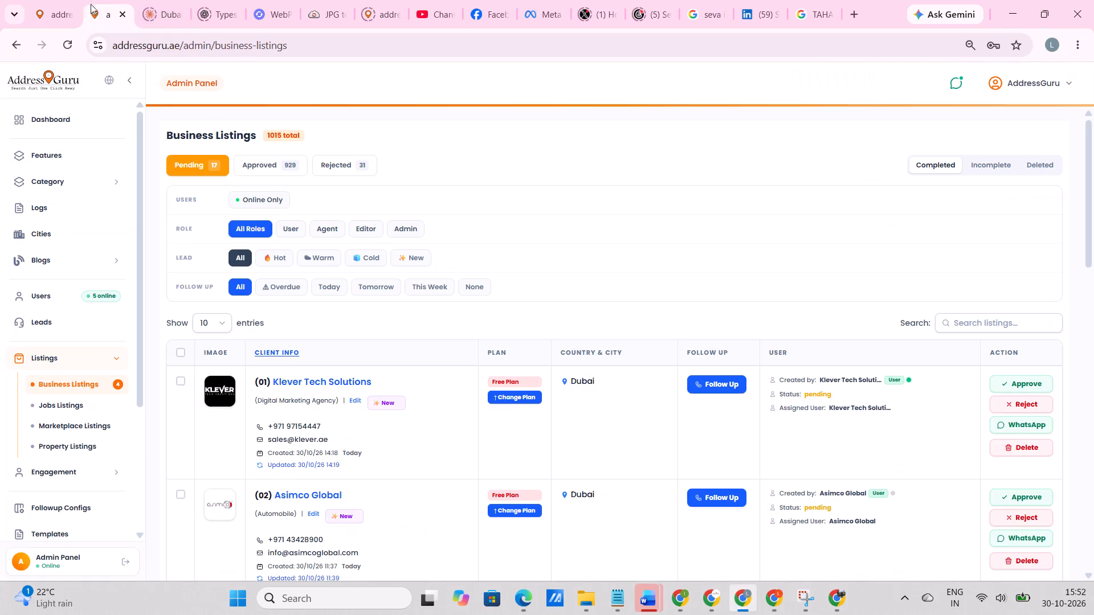
click(59, 427)
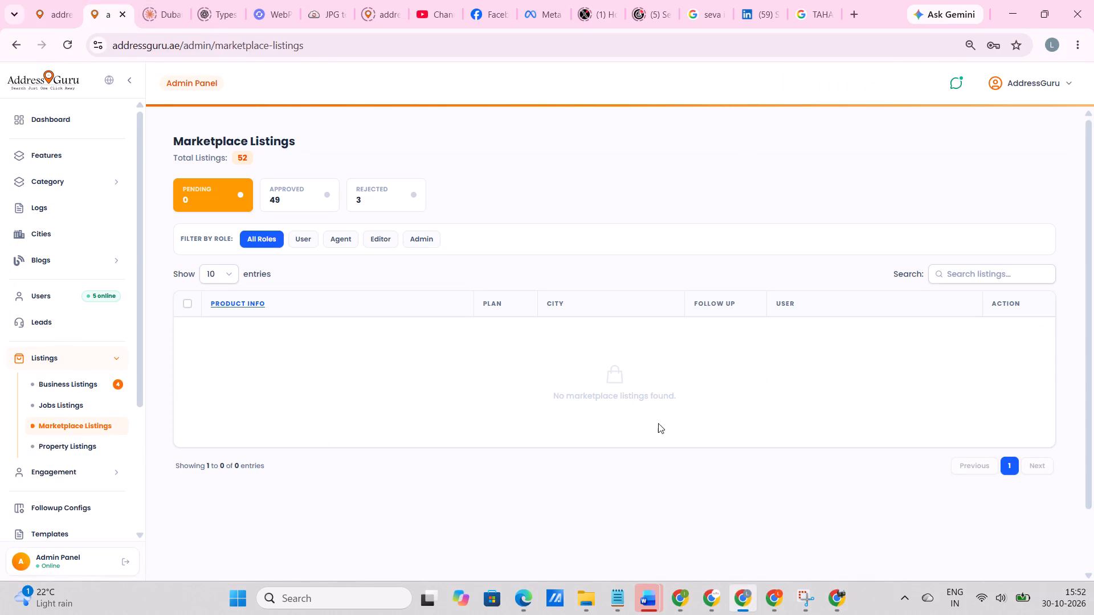
click(306, 198)
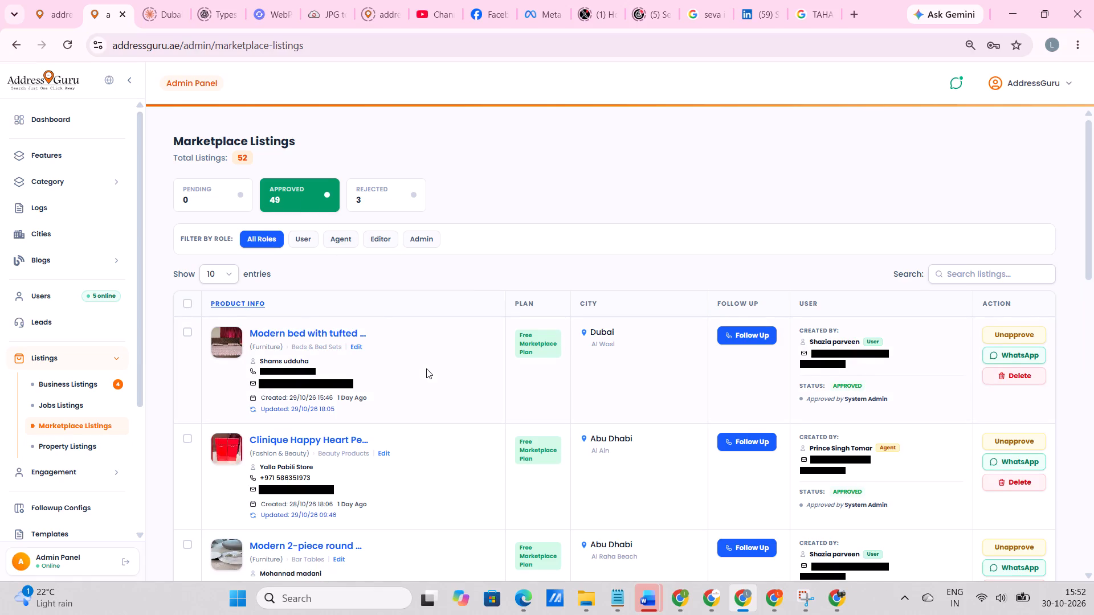
Examine the approved marketplace listings, checking the category and subcategory assigned to each product, especially the electronics items.
scroll(426, 368, down, 1)
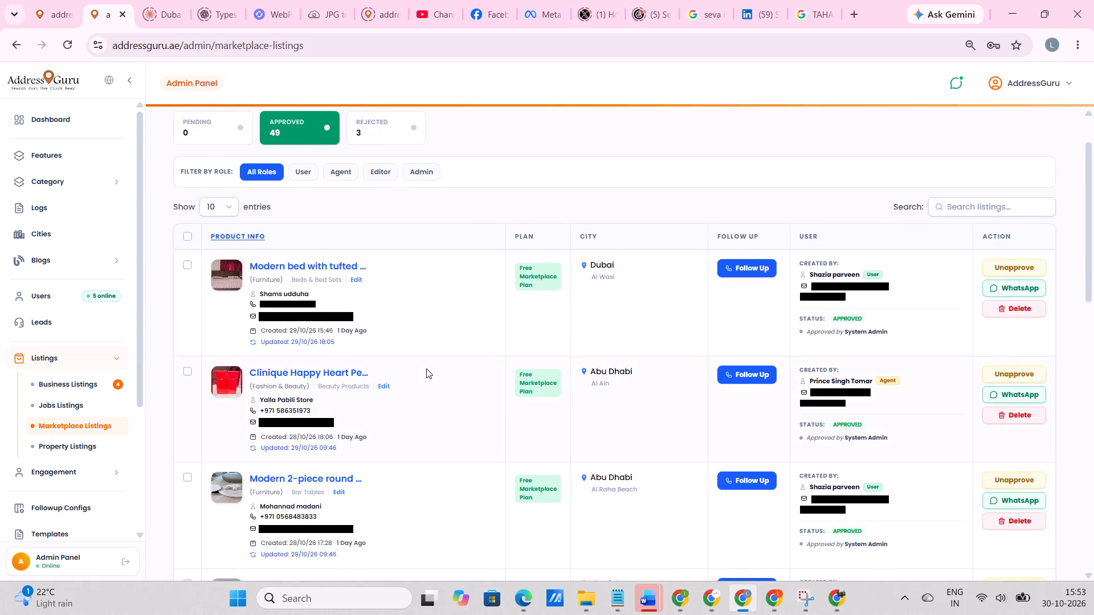
scroll(426, 368, down, 3)
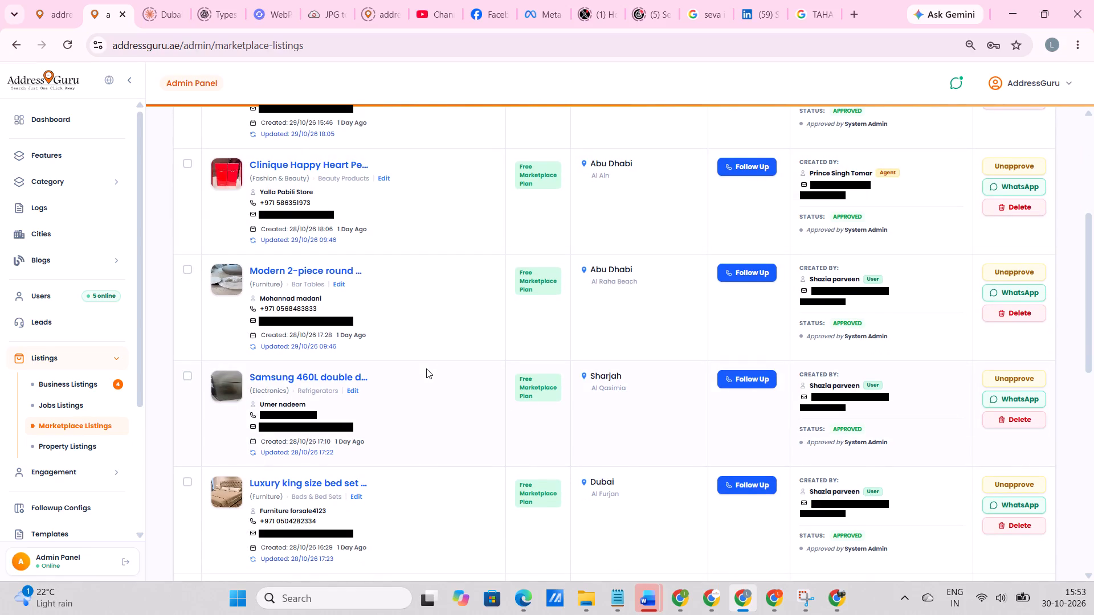
scroll(426, 368, down, 2)
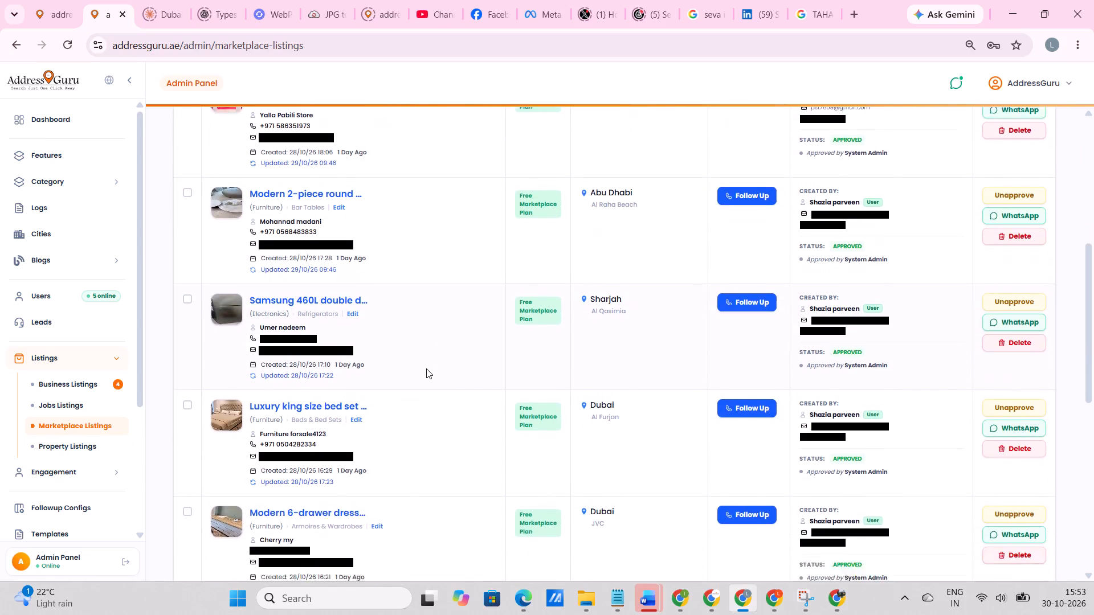
scroll(426, 368, down, 3)
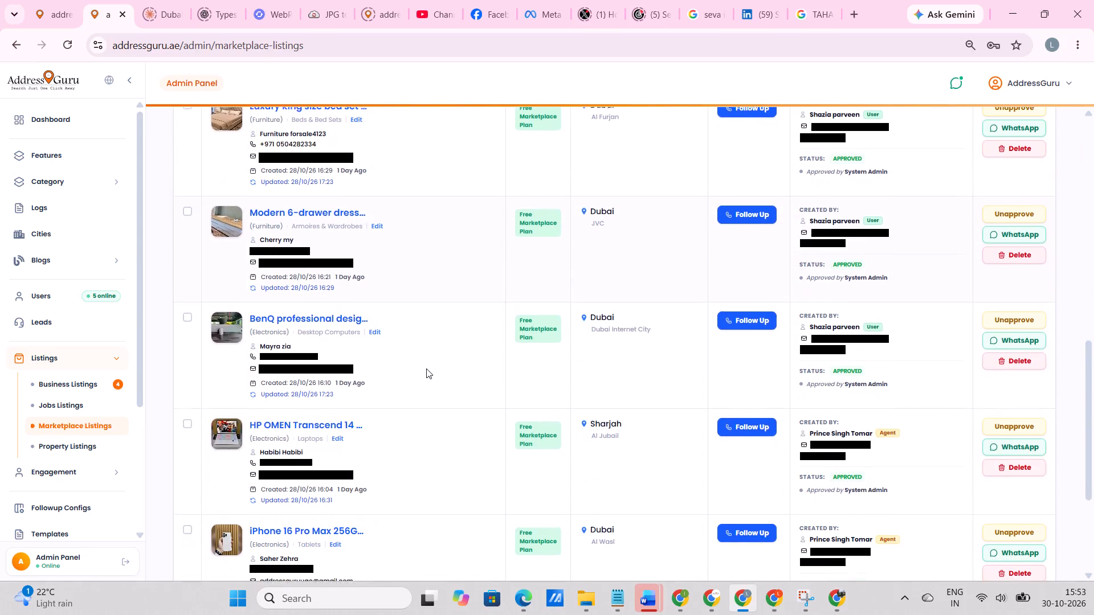
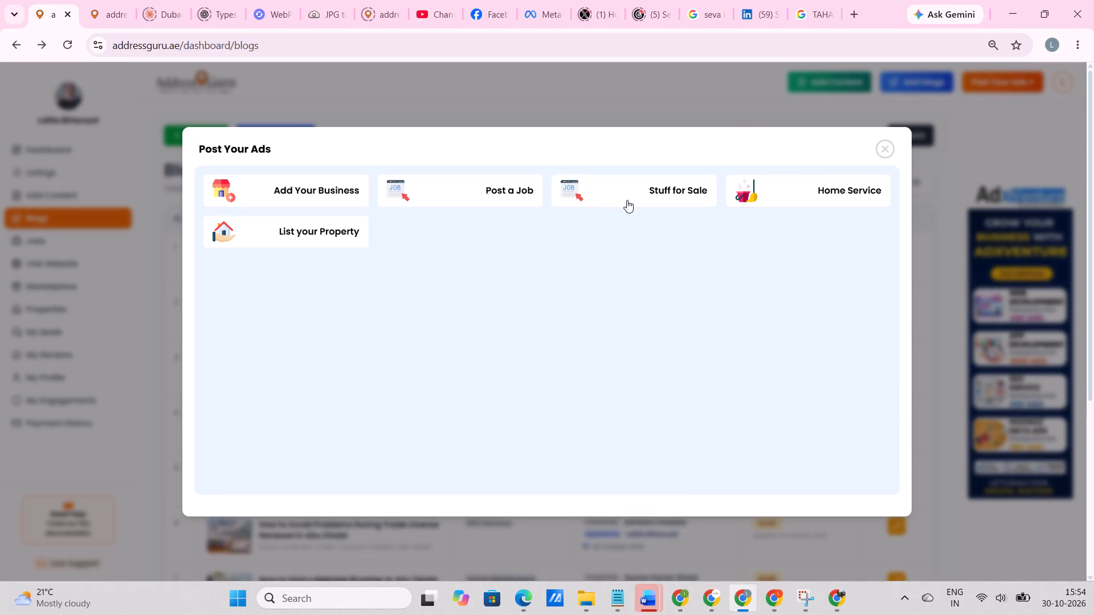
Start a new Stuff for Sale ad in the Electronics category.
click(627, 199)
click(272, 298)
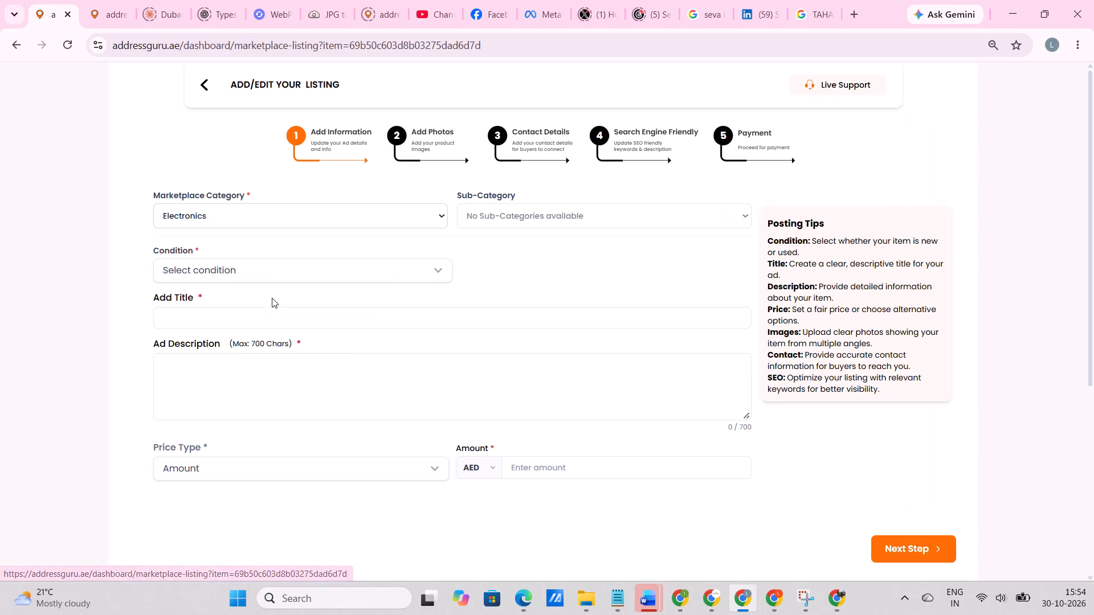
Review the sub-categories offered for the Electronics listing, force-reloading the listing form and examining the options again.
click(586, 218)
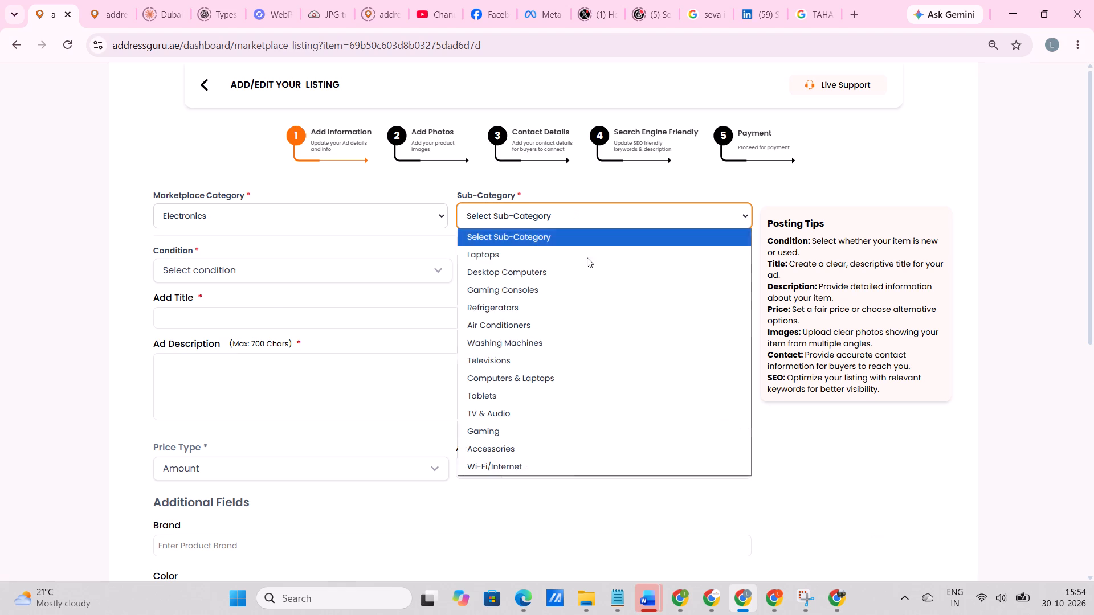
scroll(595, 338, down, 5)
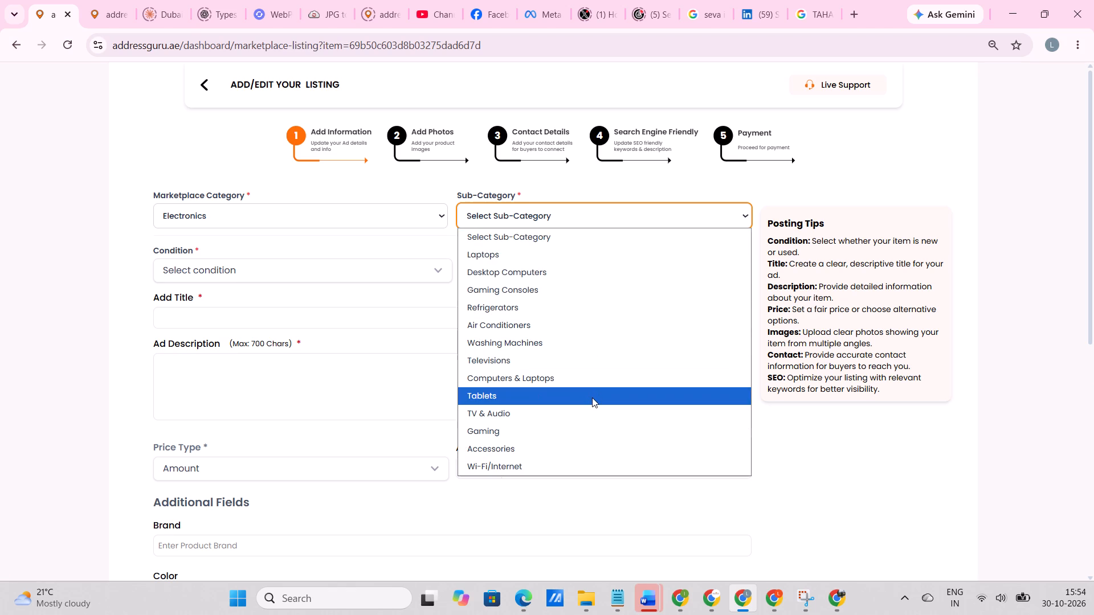
key(ctrl+shift+r)
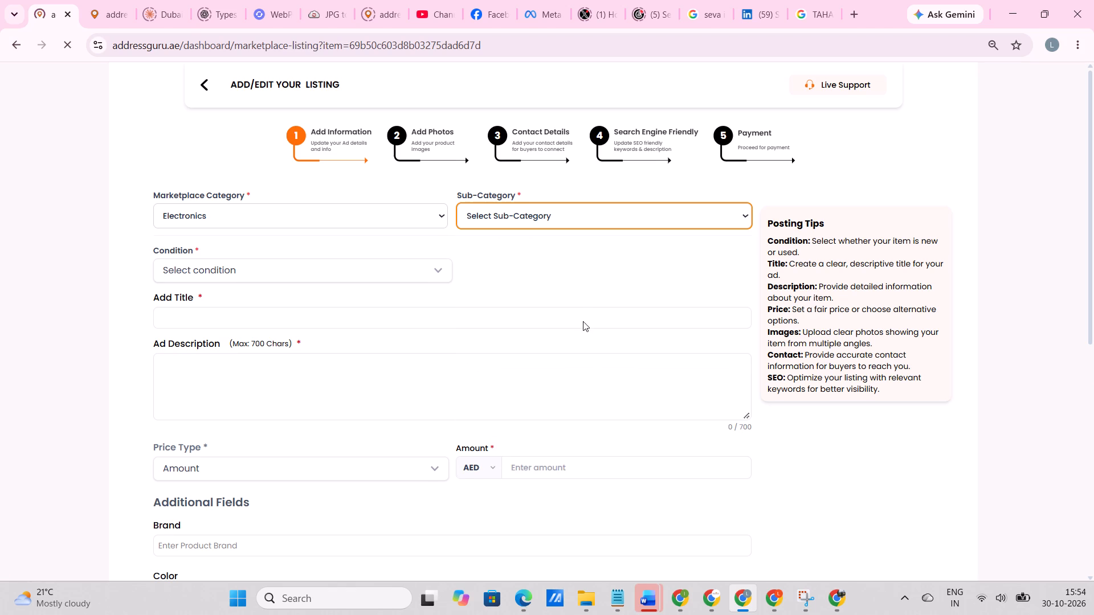
click(558, 215)
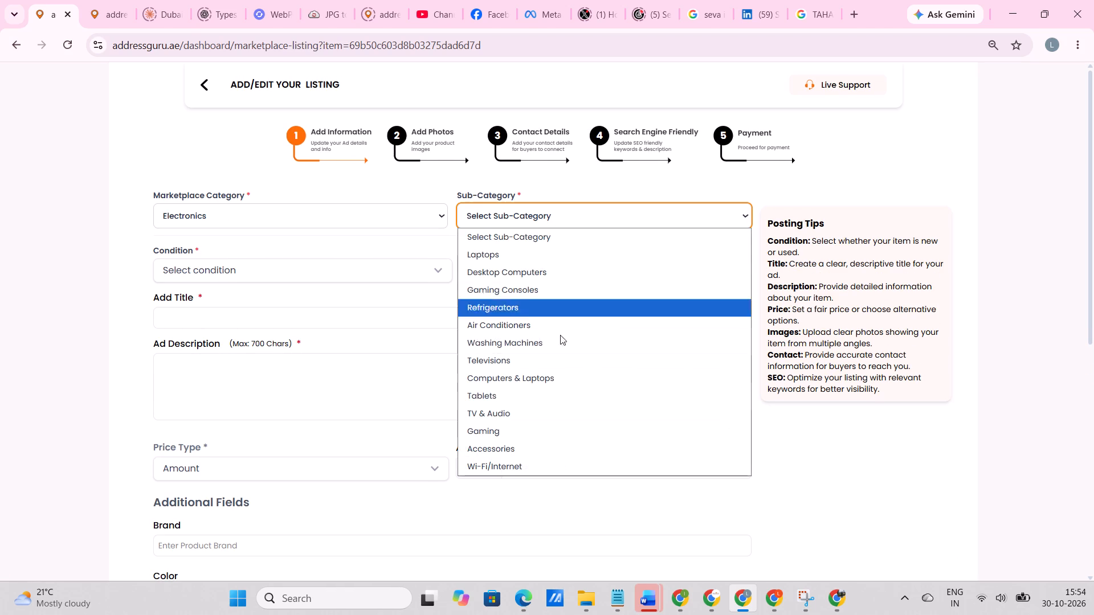
scroll(572, 397, down, 2)
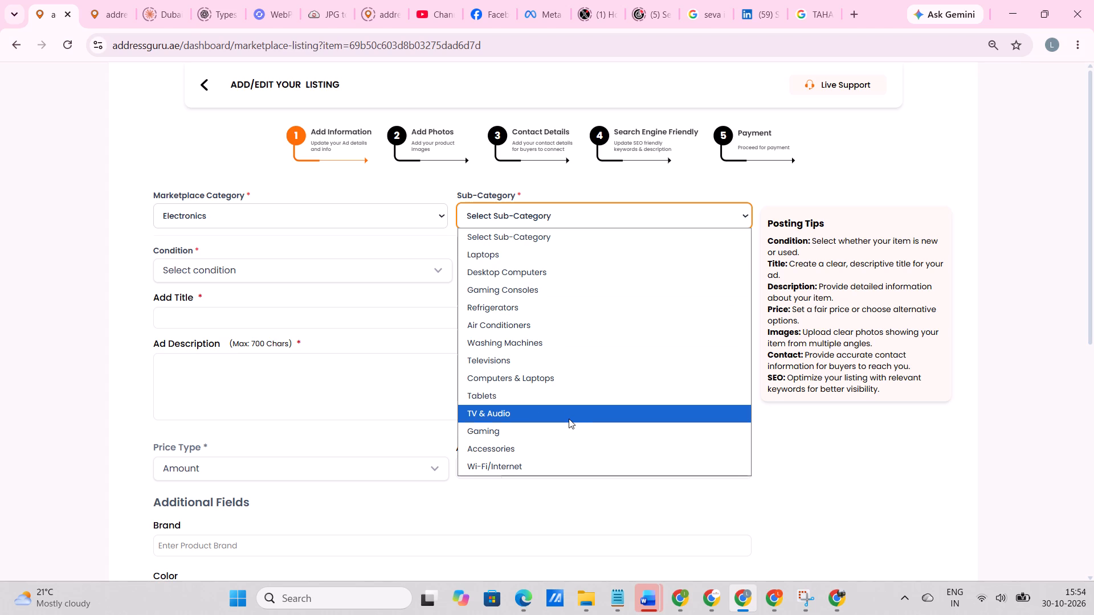
scroll(569, 419, down, 1)
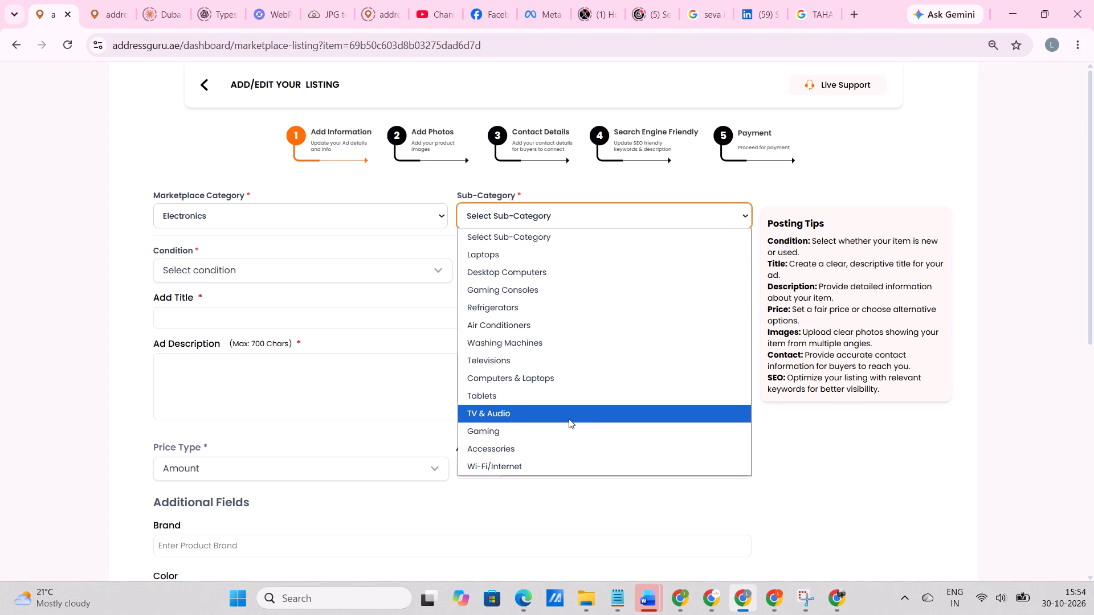
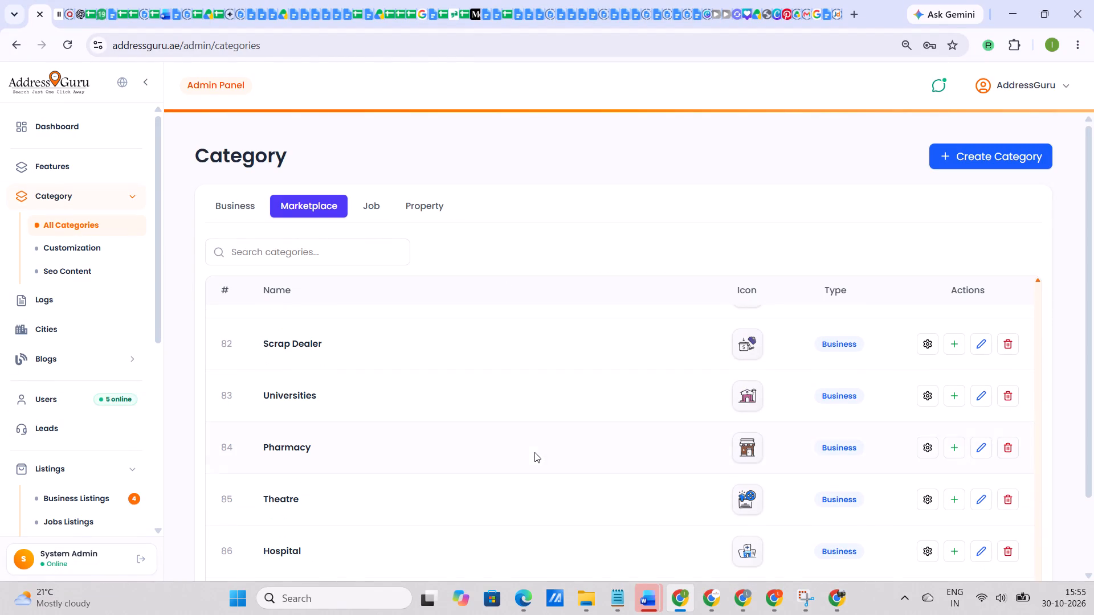
Open the subcategory list of the Electronics category among the Marketplace categories.
scroll(443, 450, down, 7)
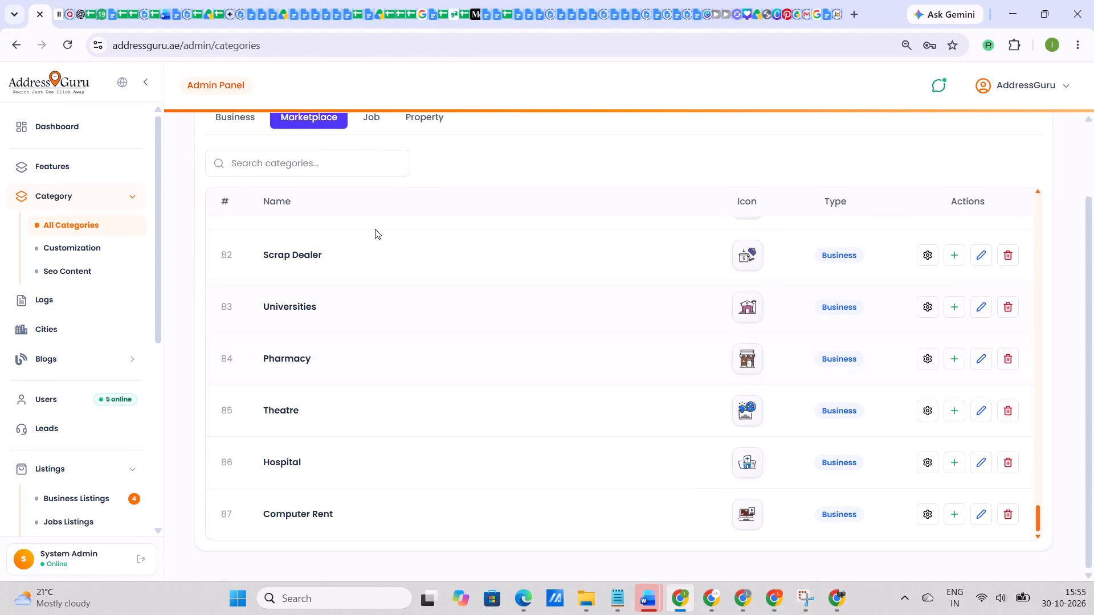
click(364, 122)
click(329, 125)
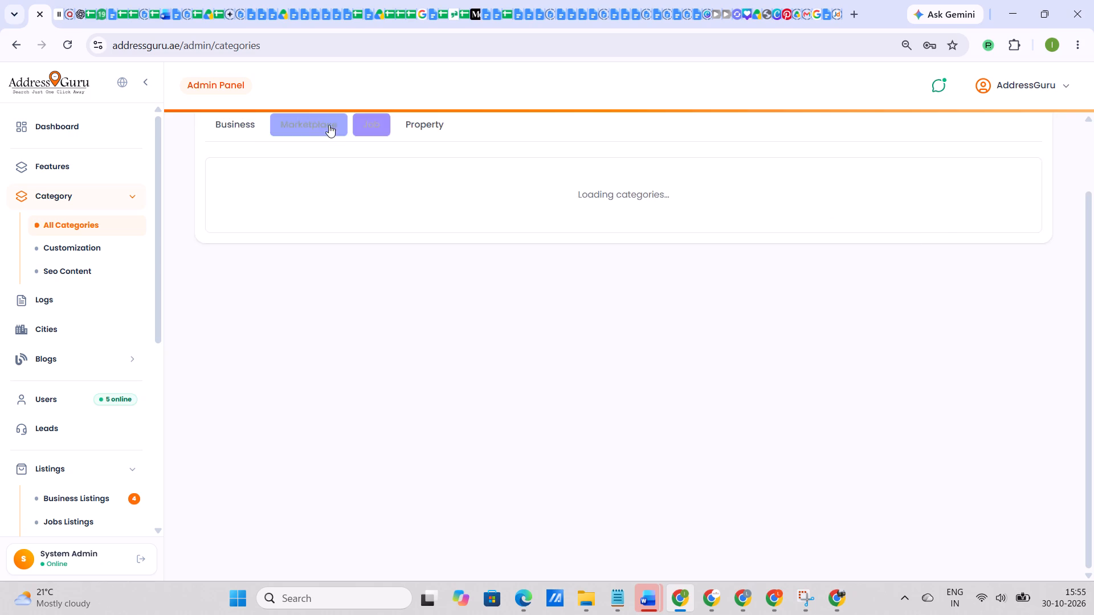
scroll(401, 456, down, 9)
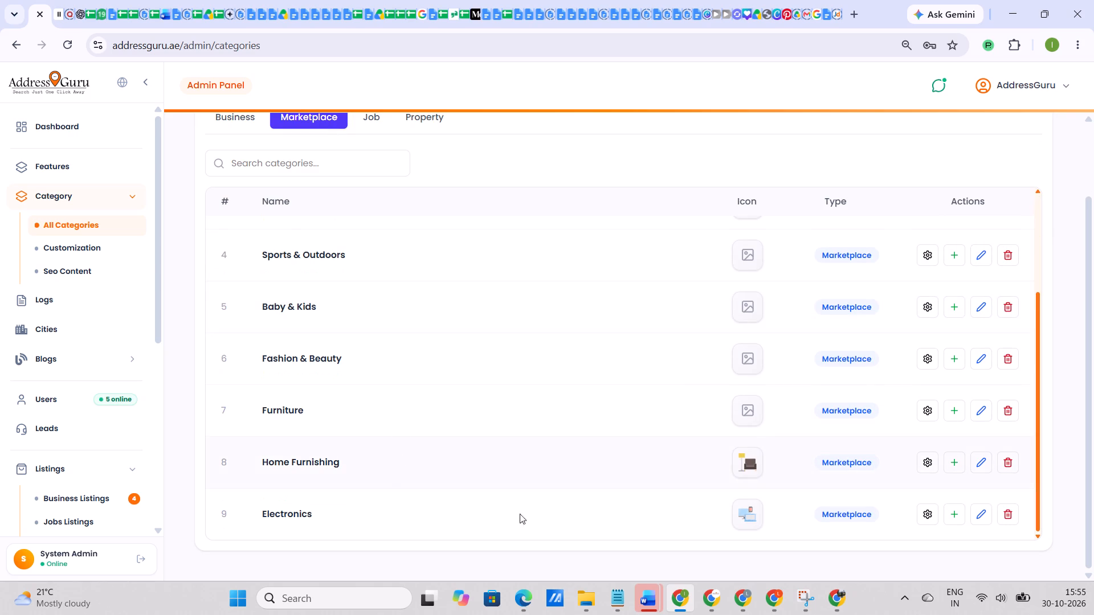
click(954, 513)
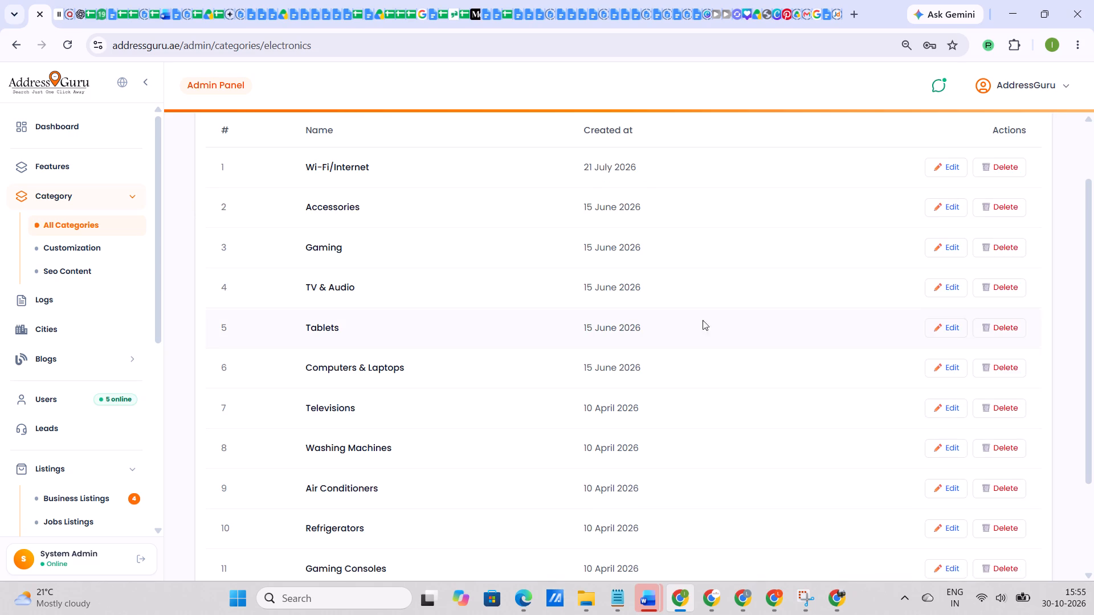
Search the Electronics subcategories page for "mo" to check for a mobile entry.
scroll(529, 251, down, 5)
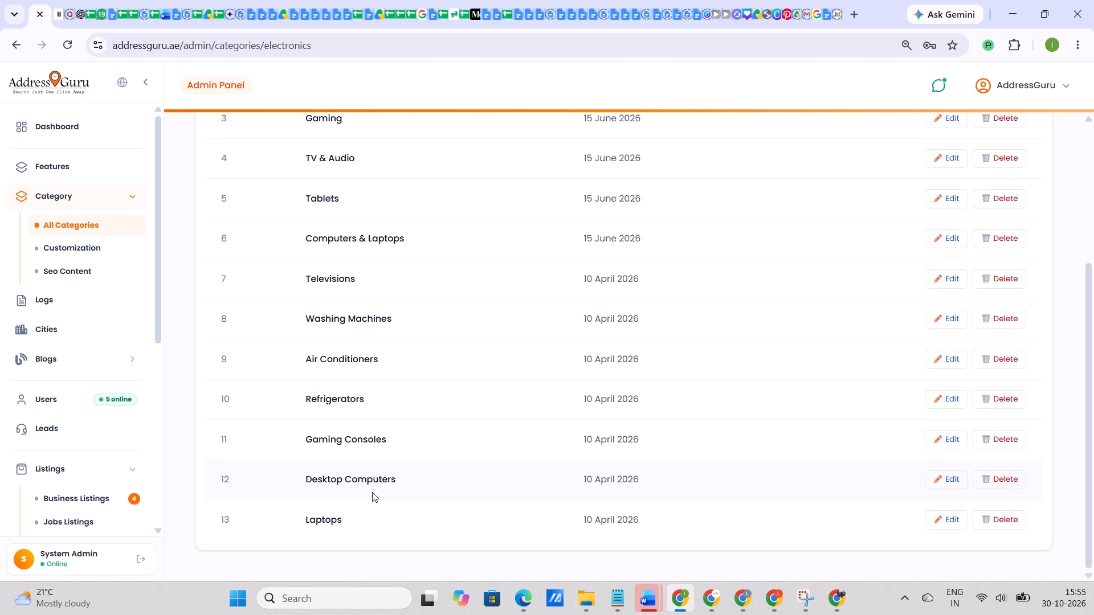
key(ctrl+f)
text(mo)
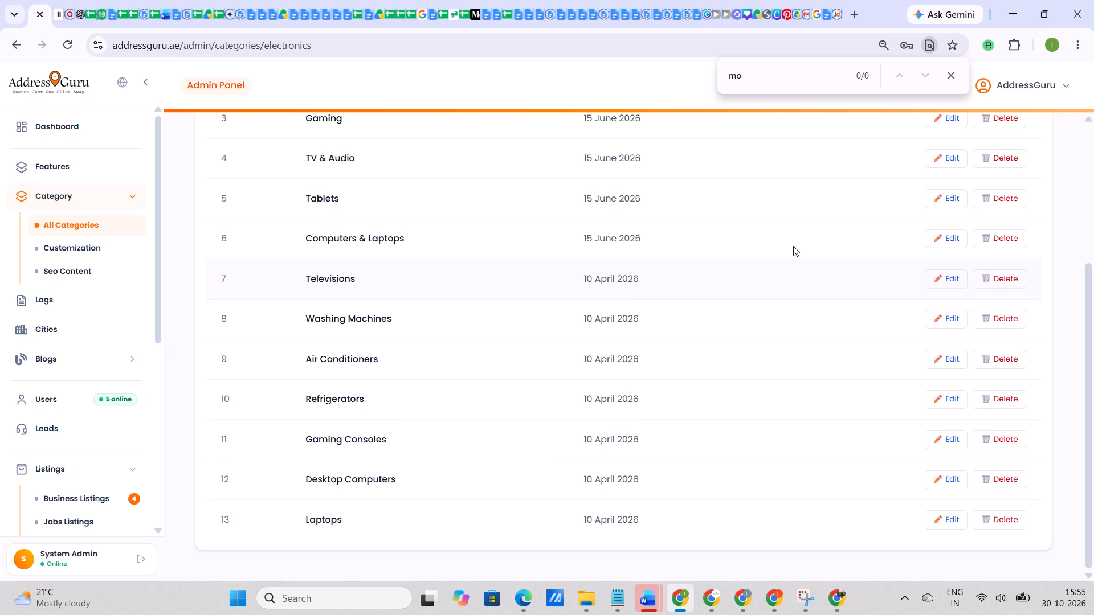
click(952, 76)
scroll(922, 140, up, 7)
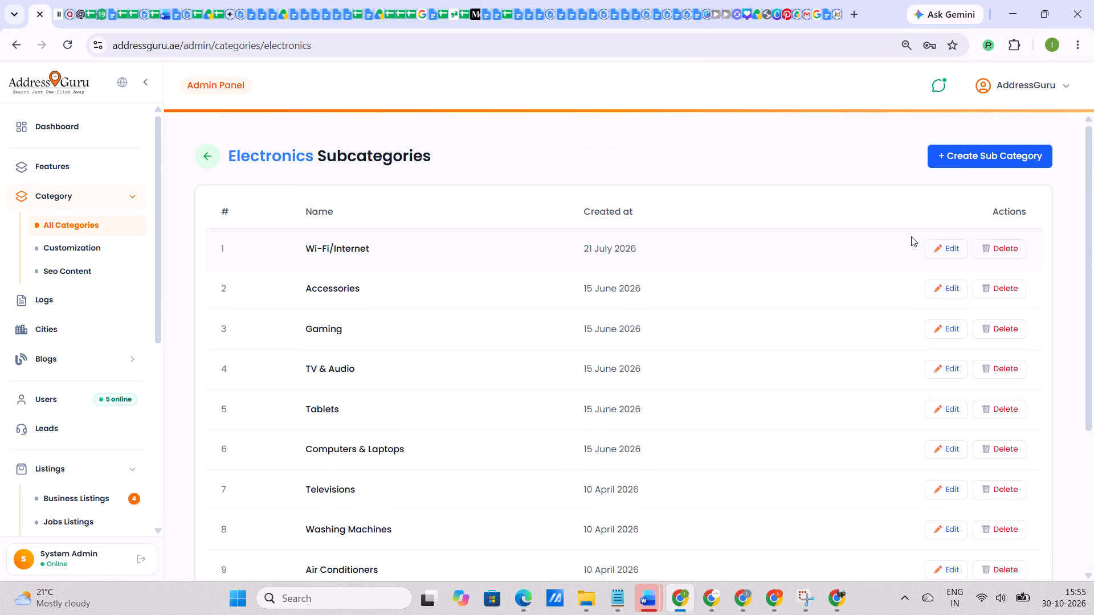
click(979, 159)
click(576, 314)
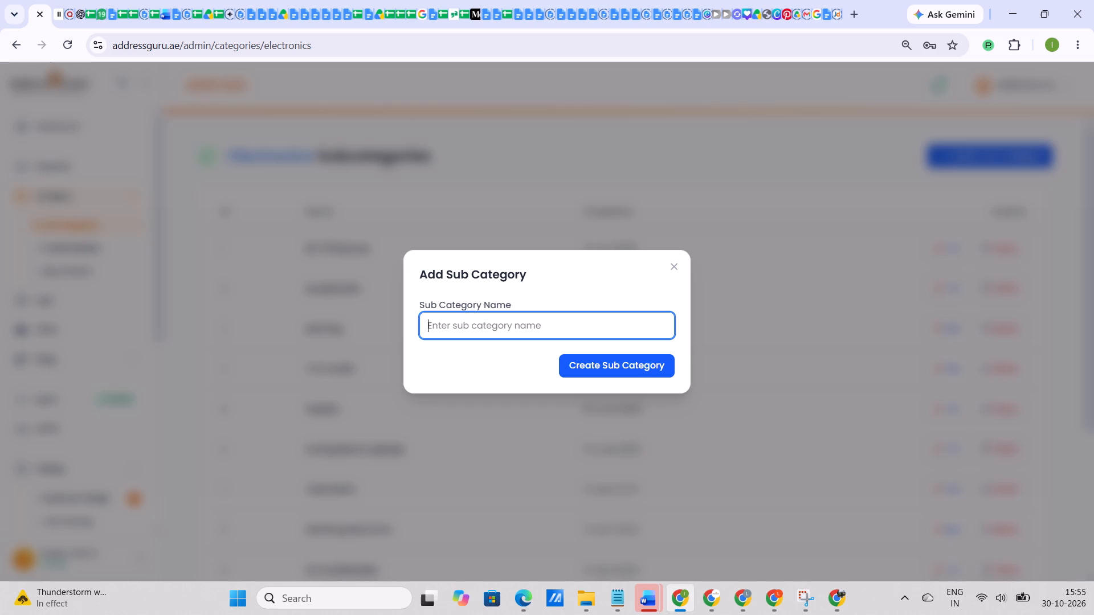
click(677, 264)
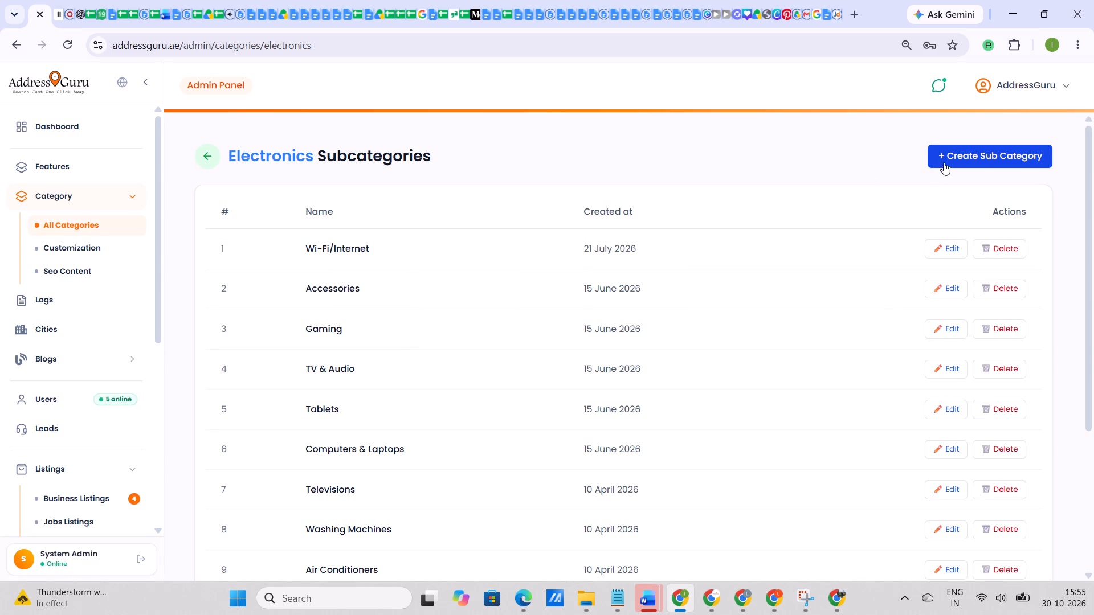
Start adding a new sub category to Electronics, ready for its name.
click(971, 154)
click(549, 314)
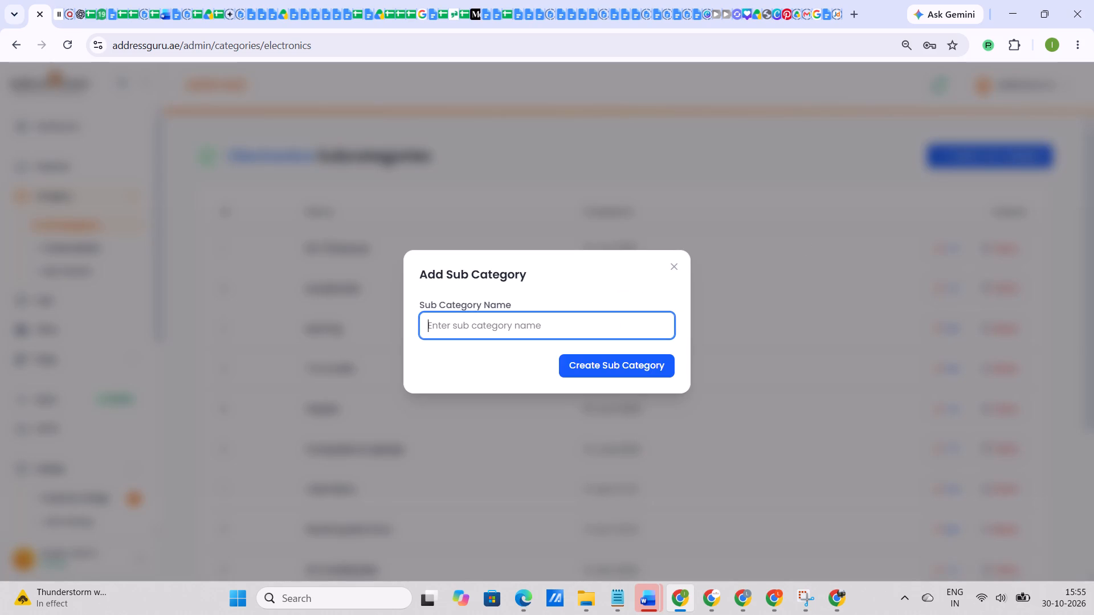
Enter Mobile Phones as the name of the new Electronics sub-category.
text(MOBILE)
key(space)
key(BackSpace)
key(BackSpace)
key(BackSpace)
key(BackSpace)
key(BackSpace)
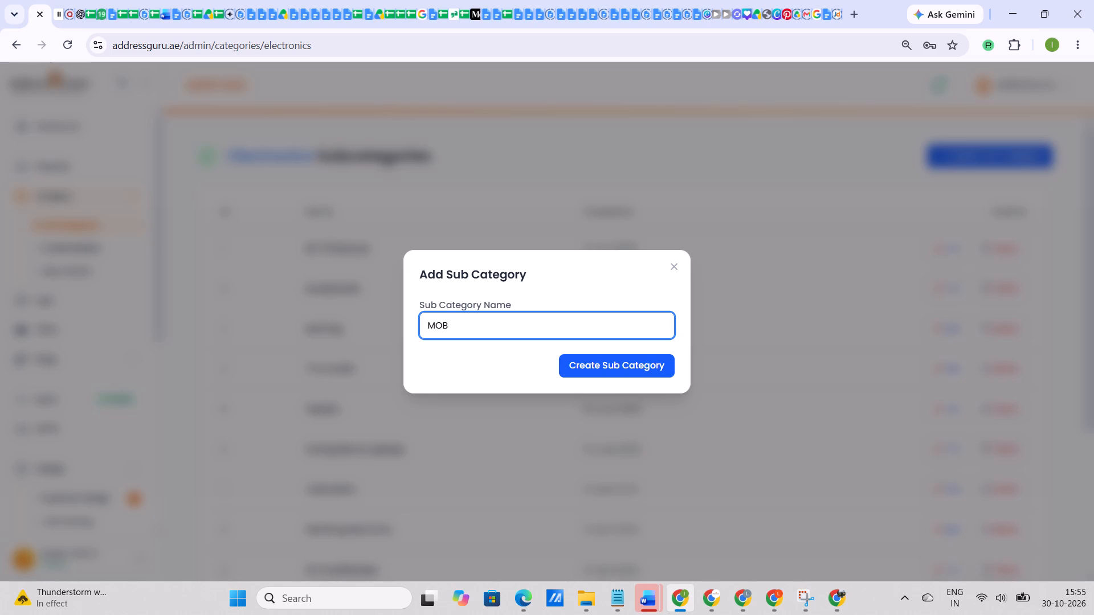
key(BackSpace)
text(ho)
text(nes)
Switch to the browser window with the listing form and open dubai.dubizzle.com in a new tab.
click(742, 600)
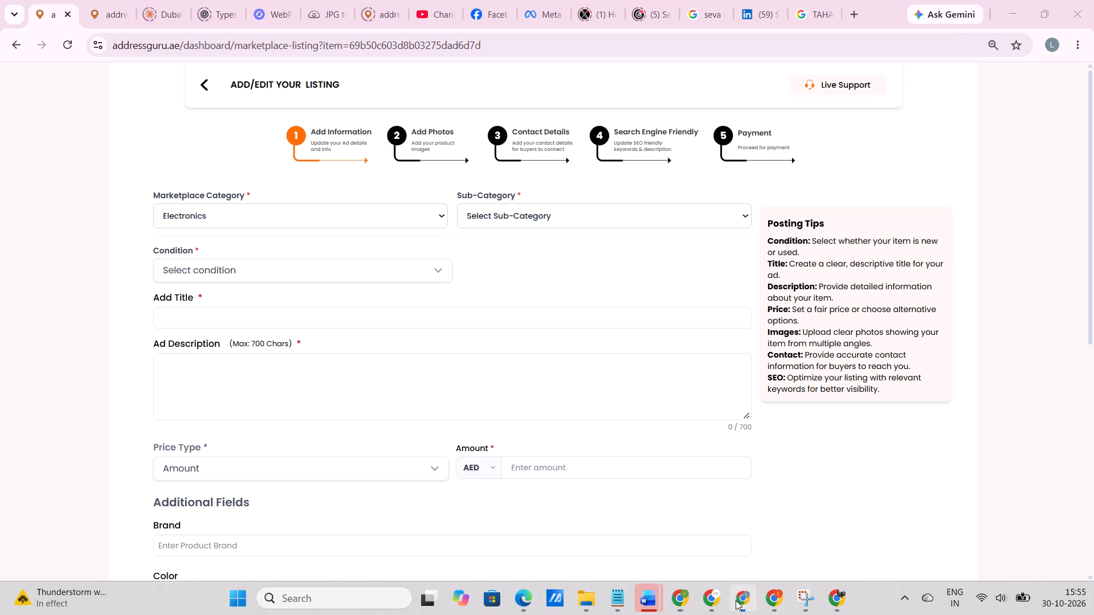
click(854, 6)
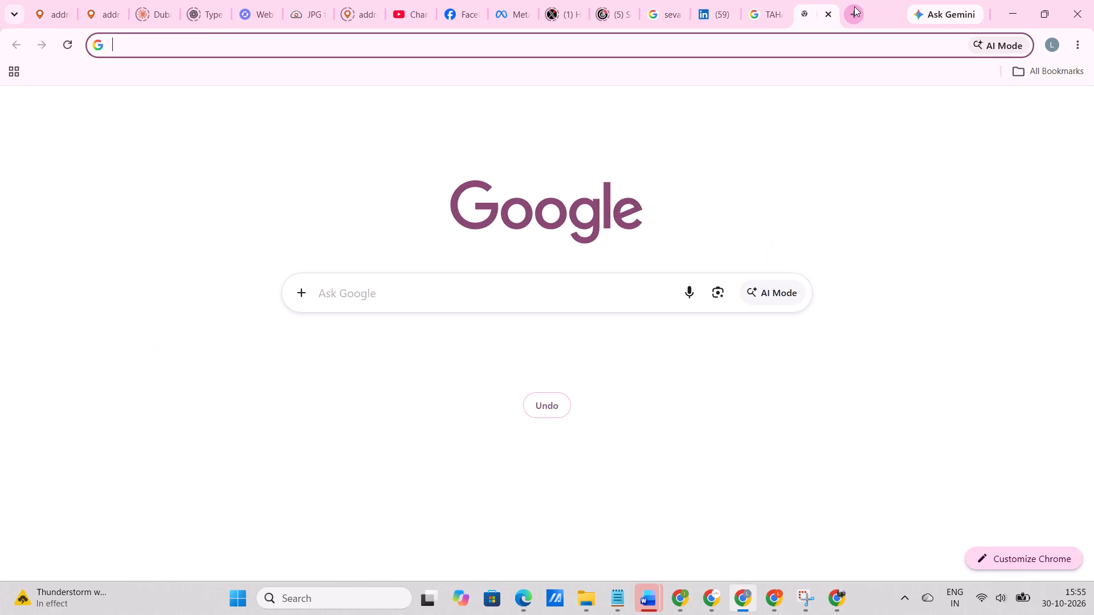
text(dub)
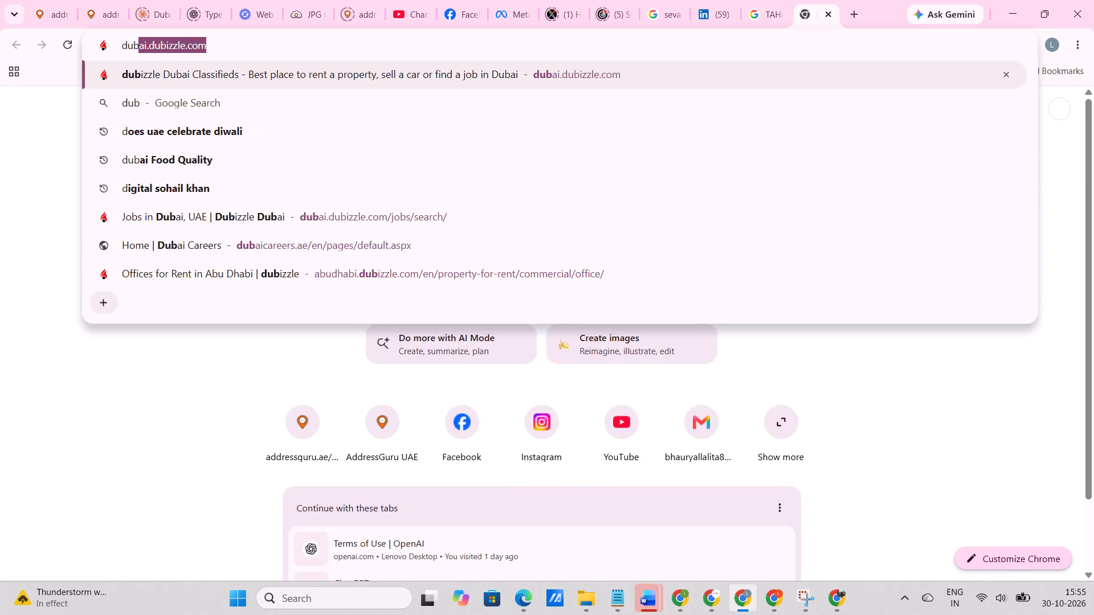
key(Return)
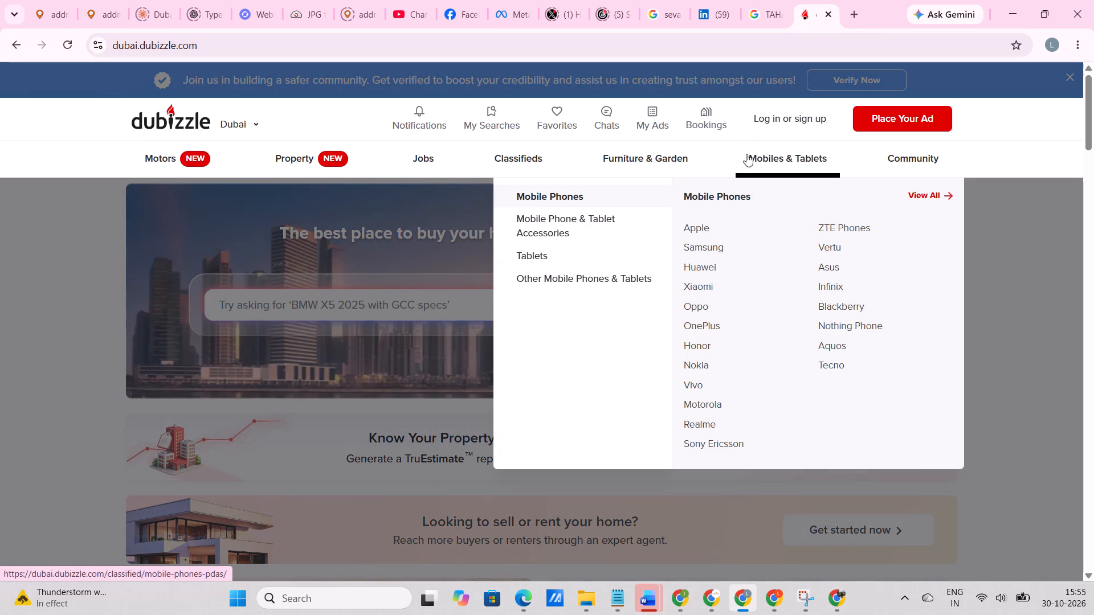
Copy the words Mobile Phone from dubizzle's Mobiles & Tablets category heading and return to the AddressGuru admin window.
drag(763, 195, 714, 195)
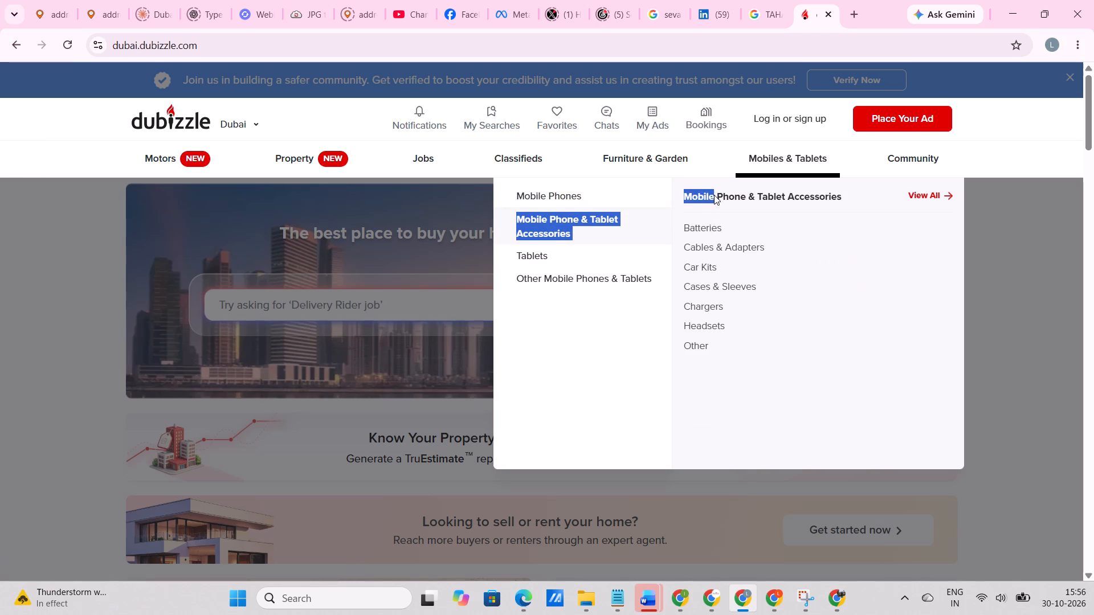
drag(714, 195, 715, 194)
click(710, 192)
drag(686, 195, 744, 190)
key(ctrl+c)
click(1012, 0)
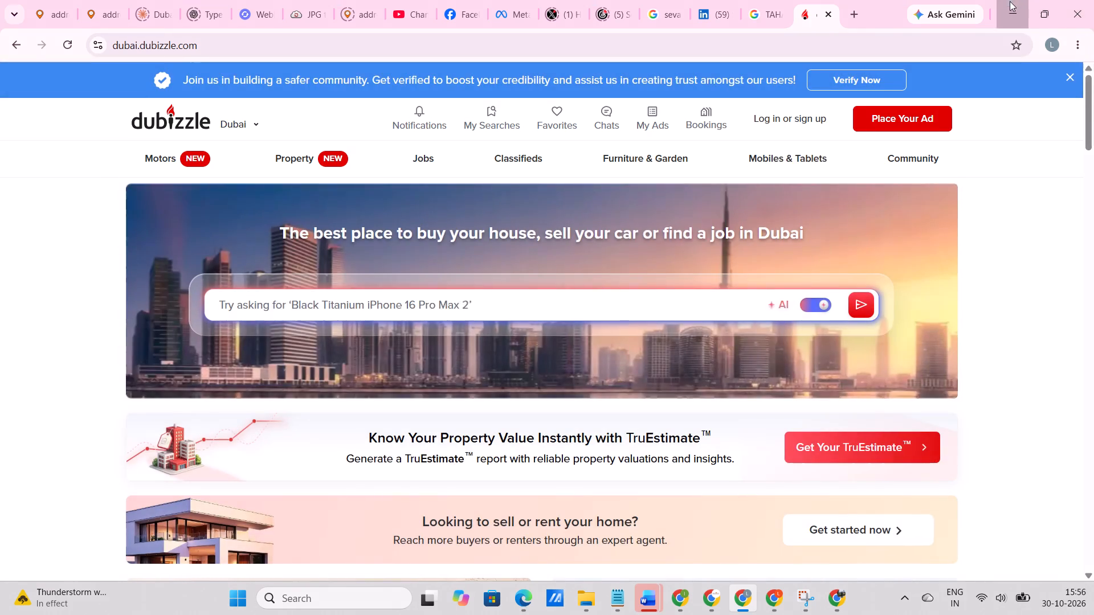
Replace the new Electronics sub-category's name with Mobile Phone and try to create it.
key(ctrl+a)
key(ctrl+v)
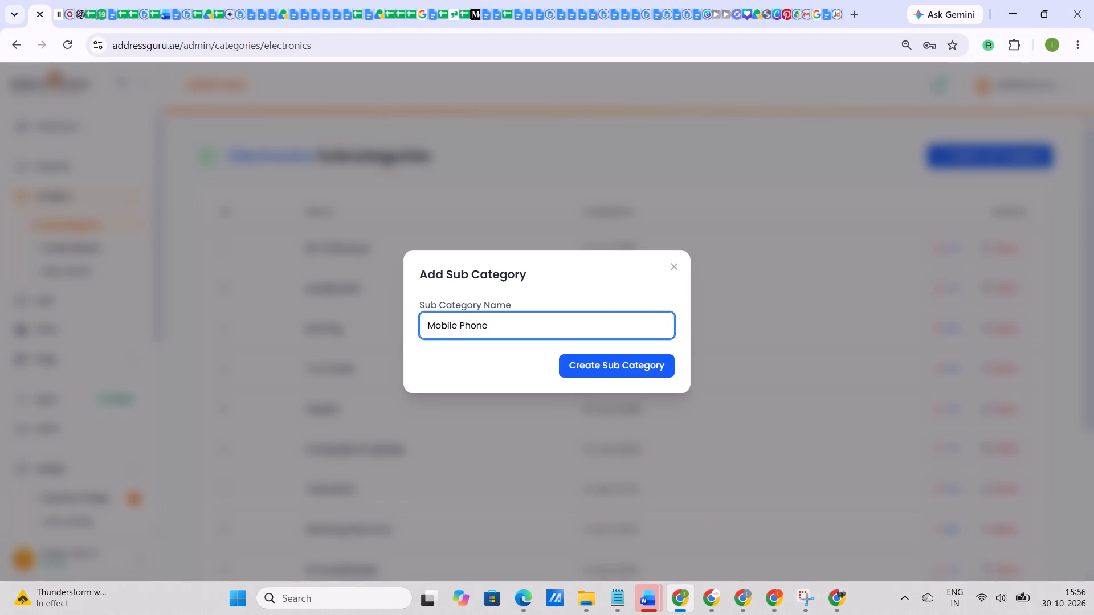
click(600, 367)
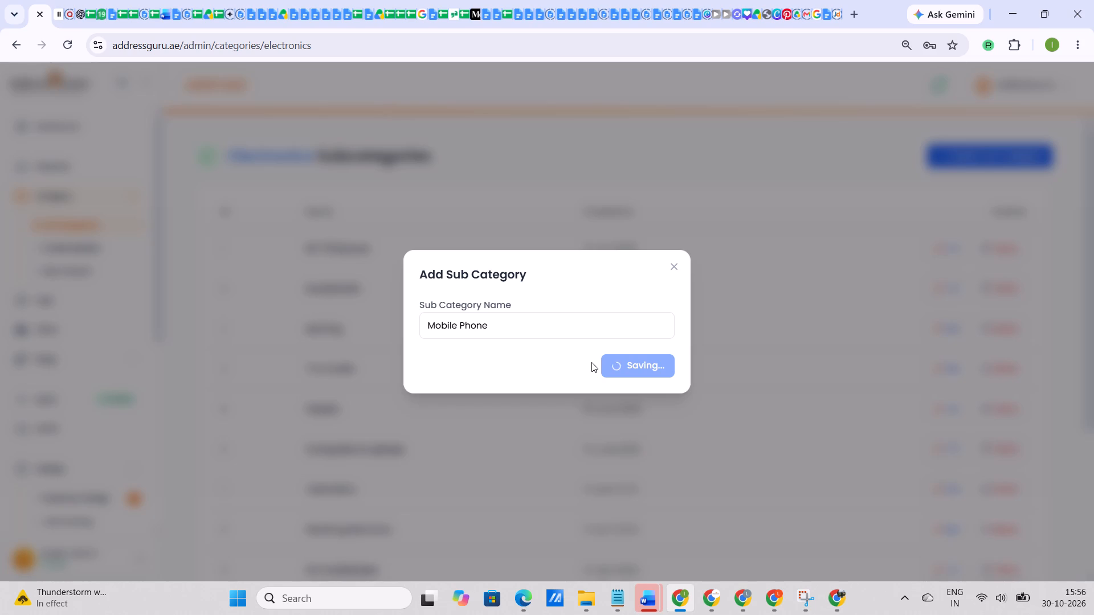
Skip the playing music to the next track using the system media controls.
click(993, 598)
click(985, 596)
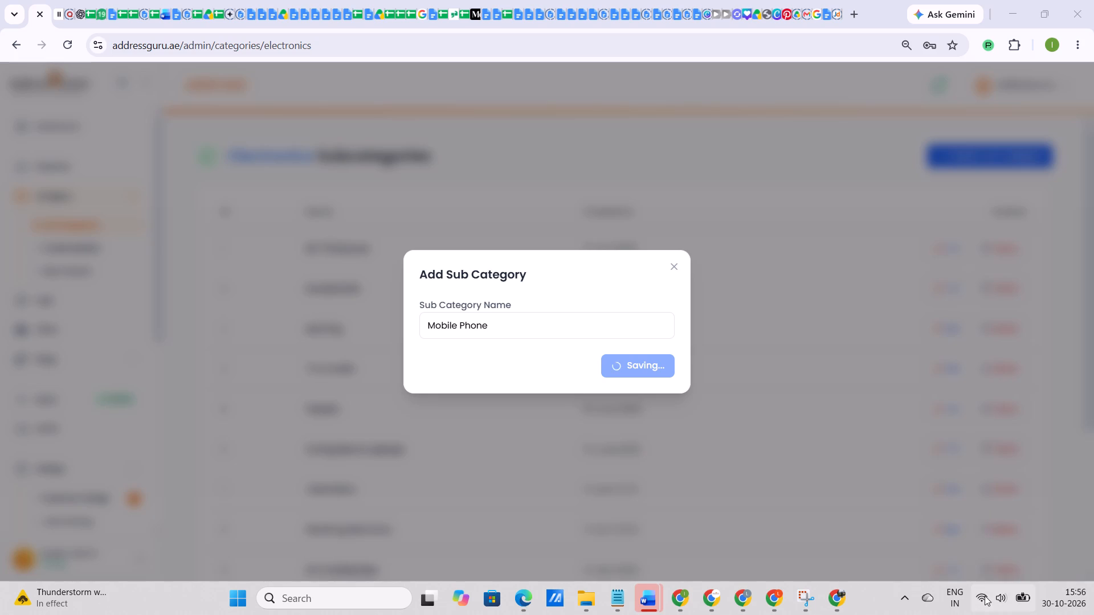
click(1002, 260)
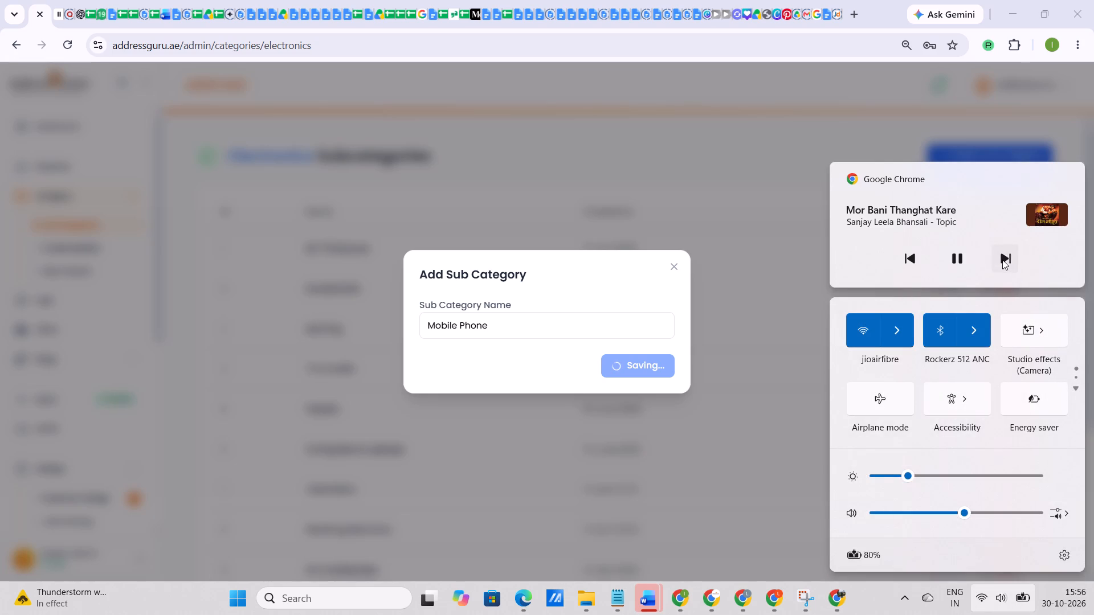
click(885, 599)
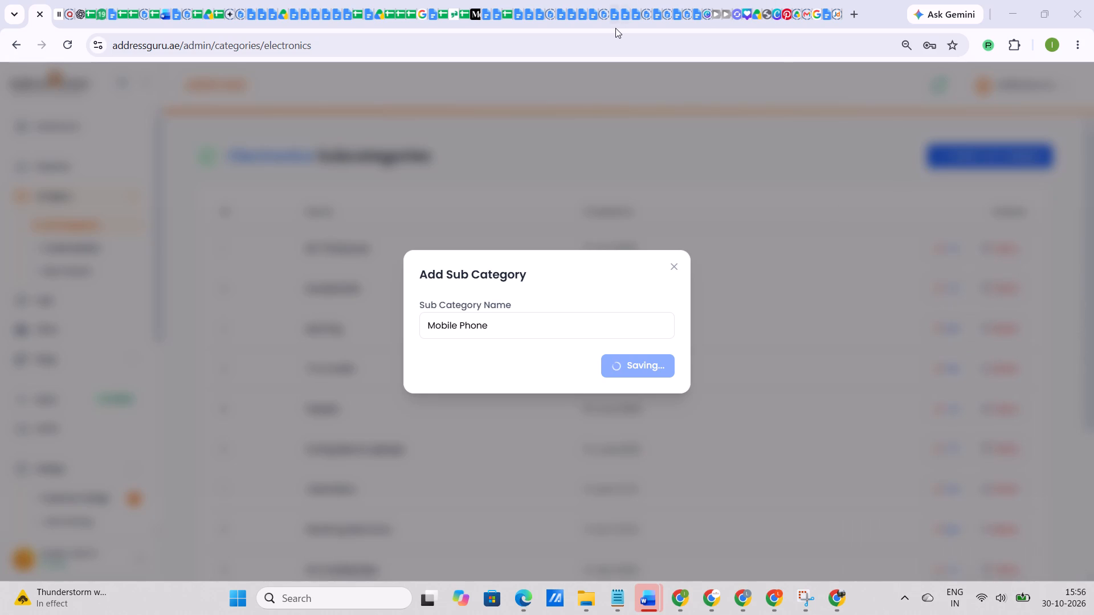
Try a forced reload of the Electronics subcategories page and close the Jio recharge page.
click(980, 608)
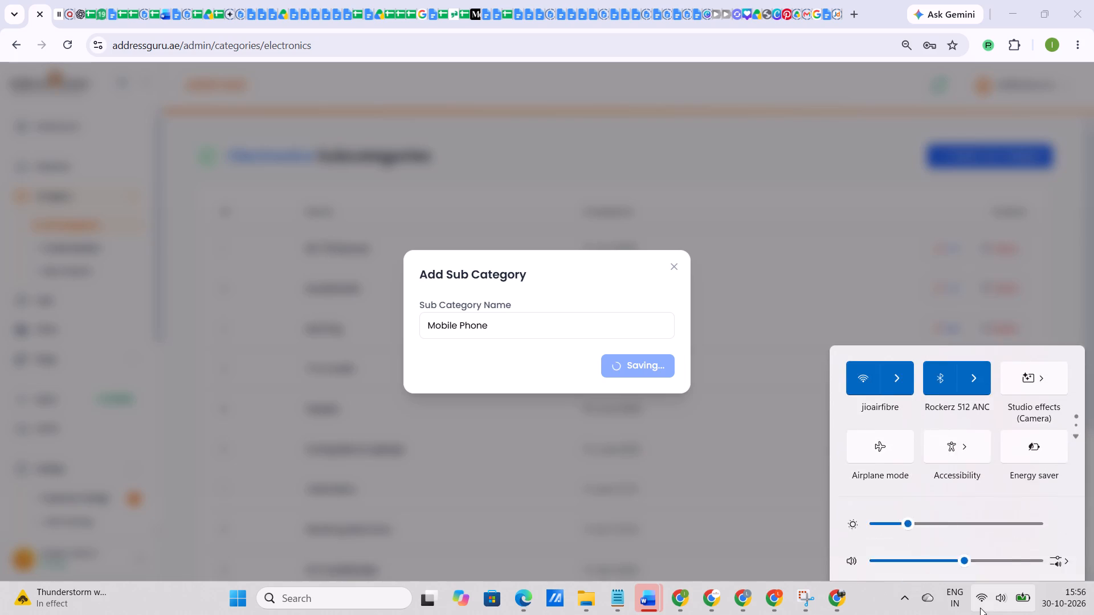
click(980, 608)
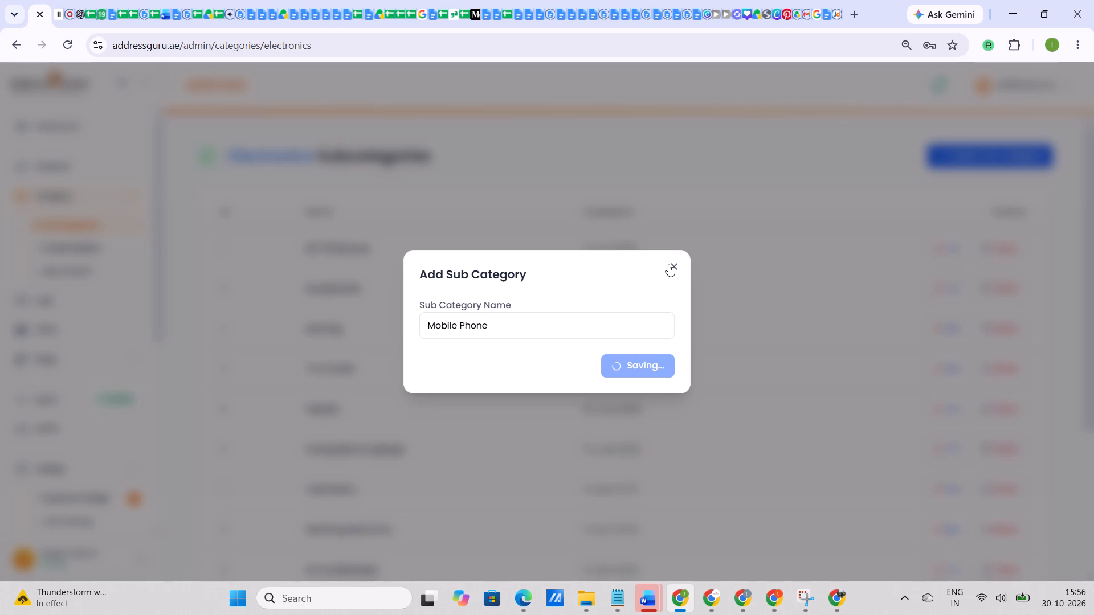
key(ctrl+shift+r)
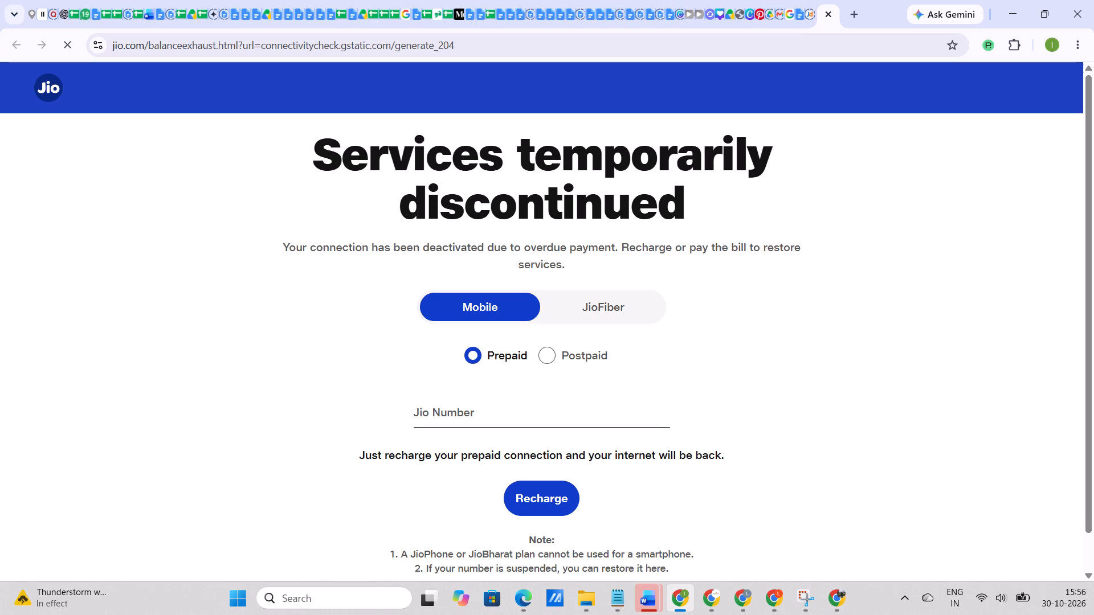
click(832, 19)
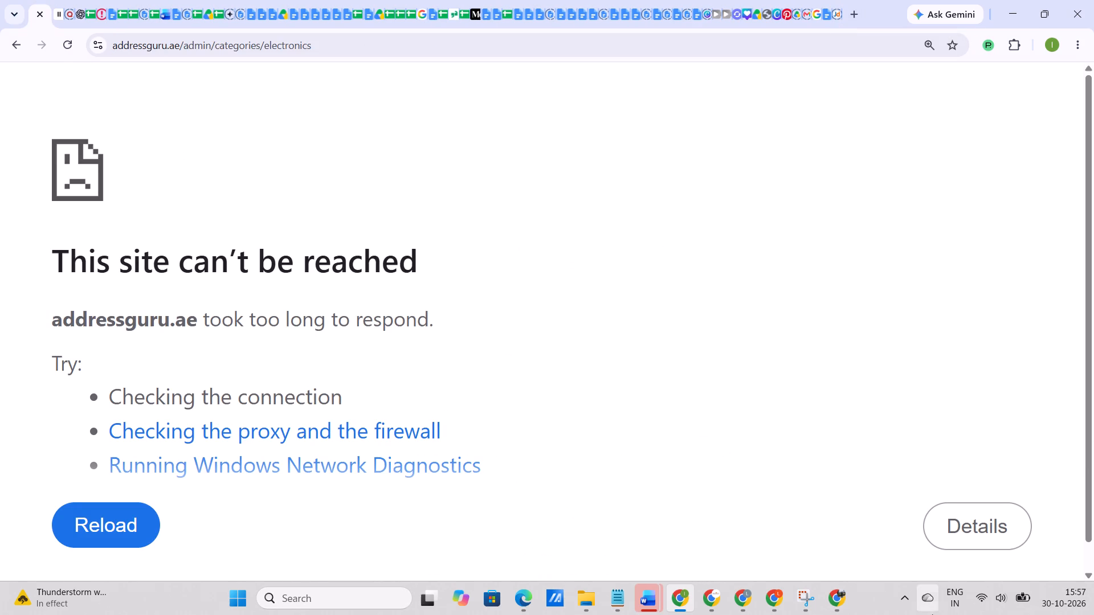
Refresh the available Wi-Fi networks and connect the computer to Redmi Note 8.
click(987, 598)
click(899, 341)
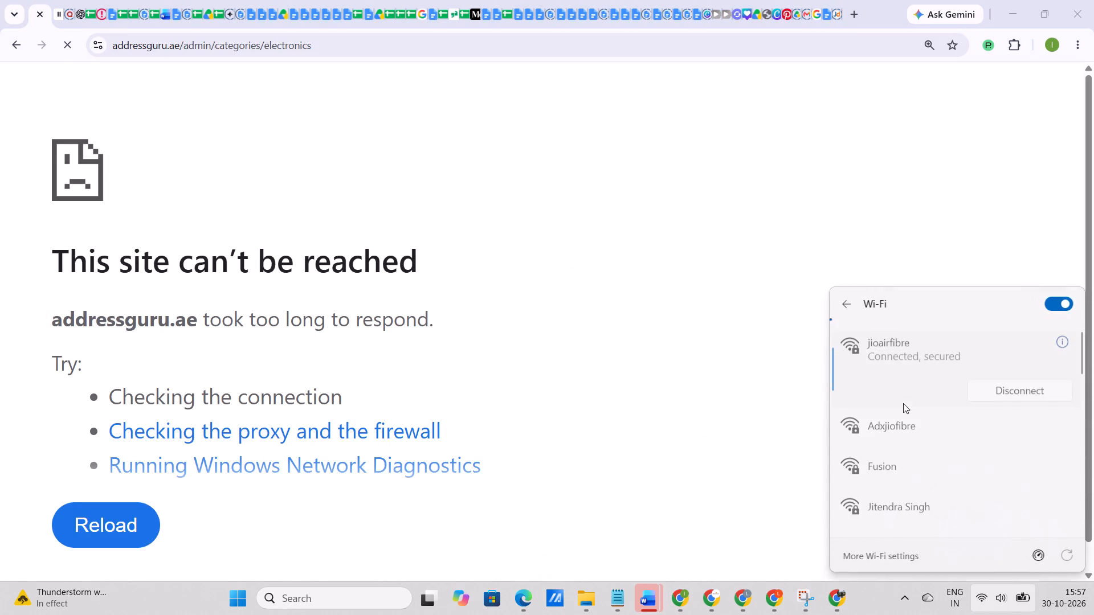
scroll(928, 450, down, 1)
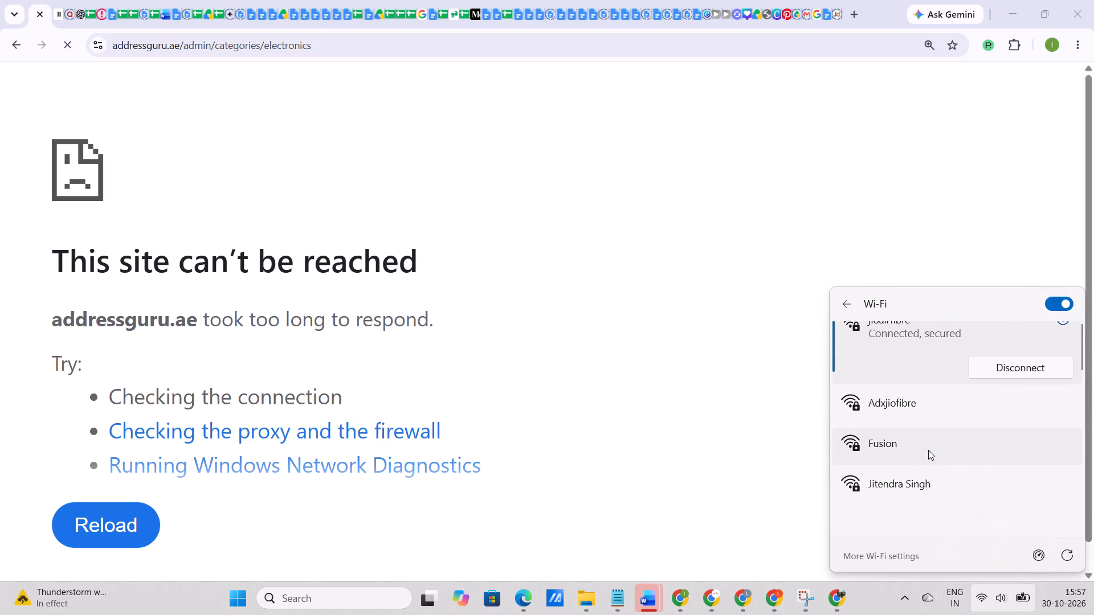
scroll(928, 450, down, 4)
click(1073, 557)
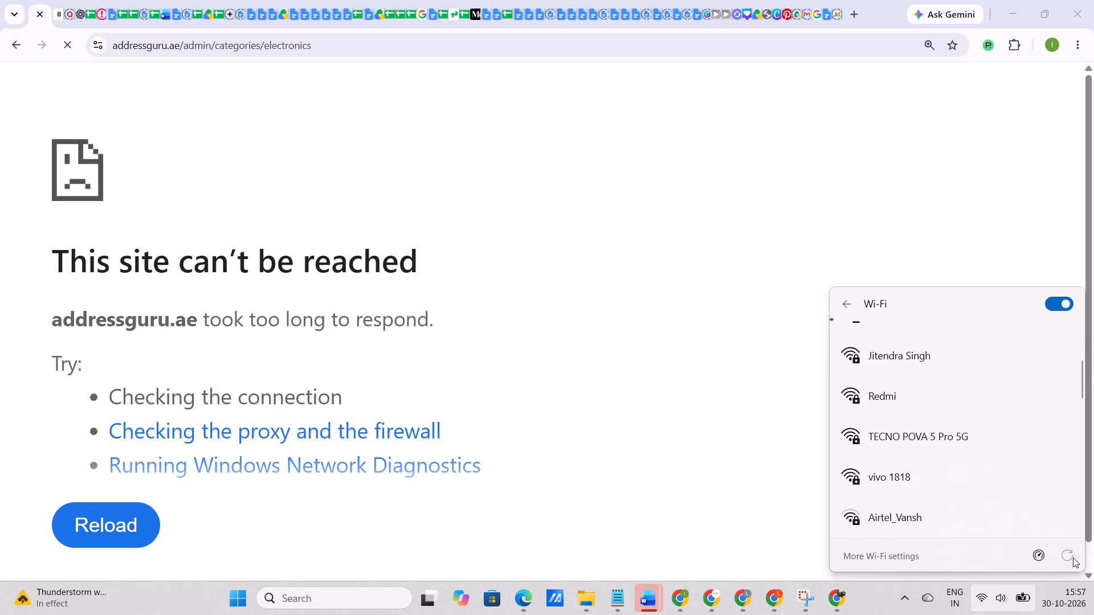
scroll(995, 450, up, 3)
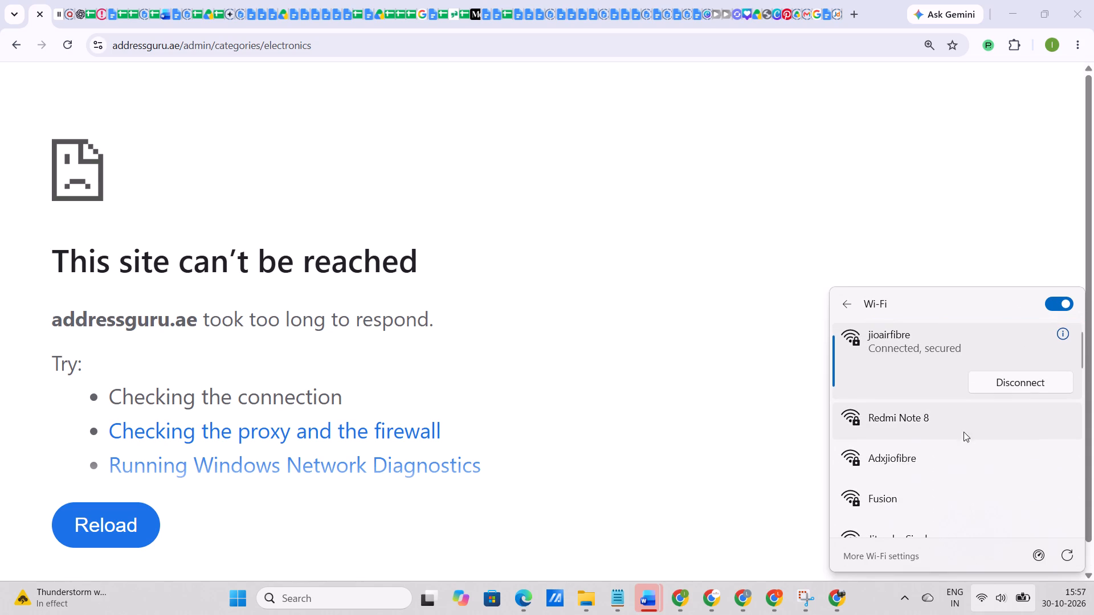
click(957, 427)
click(1014, 446)
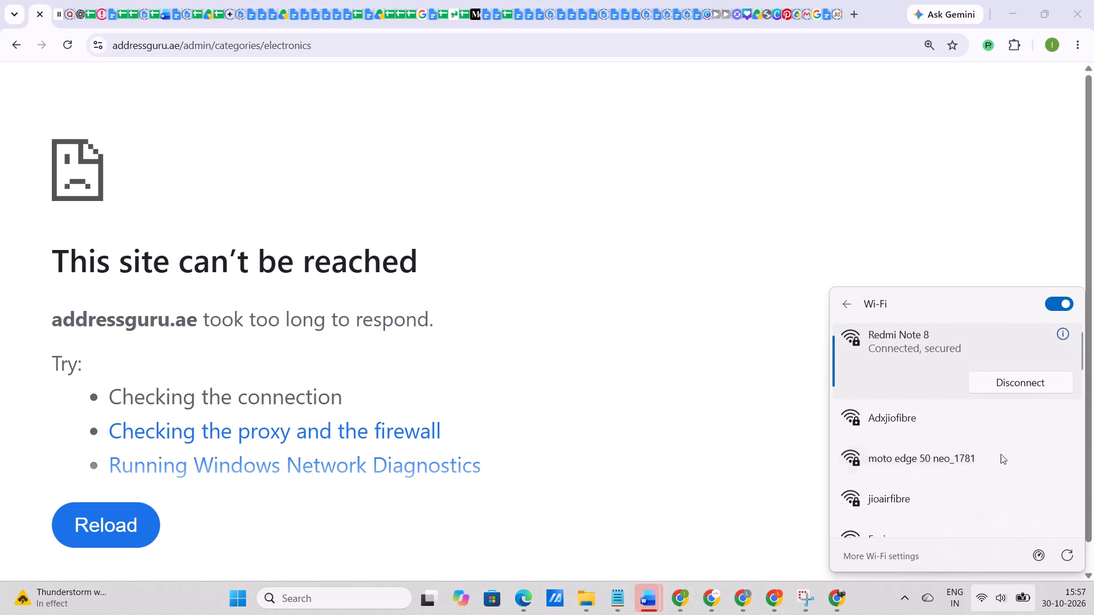
Load the Electronics subcategories page again from its current address.
click(221, 45)
key(Return)
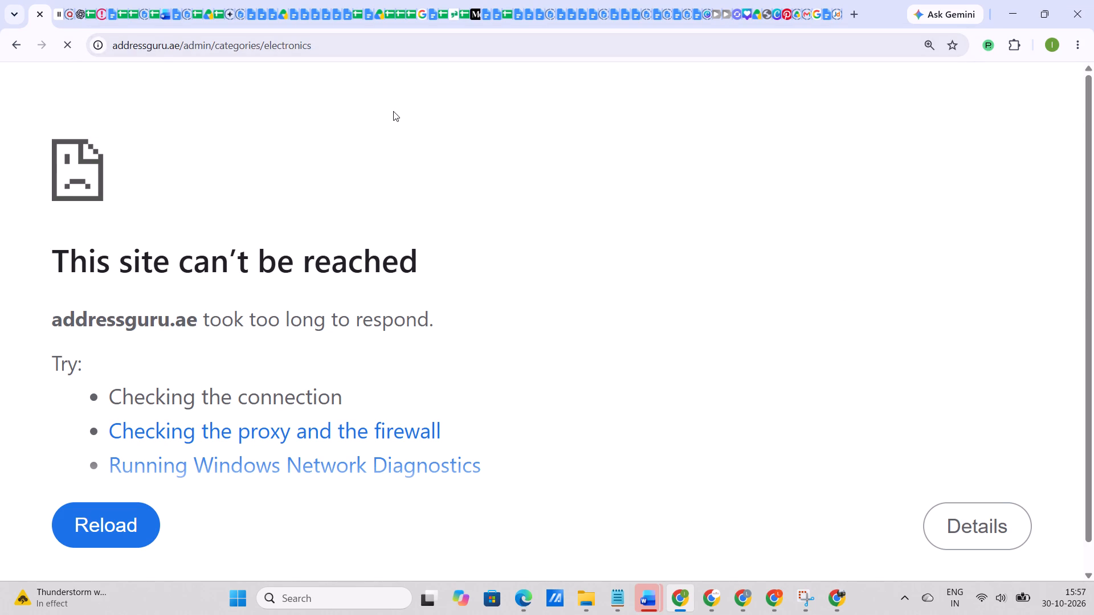
Check the Electronics subcategories list and search the page for Mobile Phone.
scroll(540, 262, down, 5)
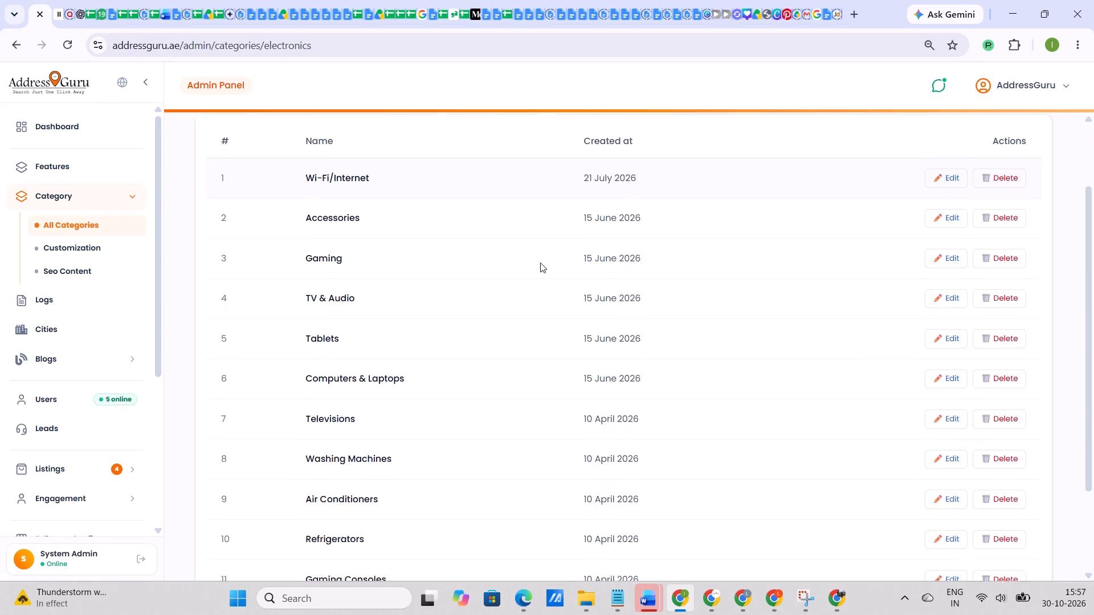
scroll(540, 263, down, 3)
key(ctrl+f)
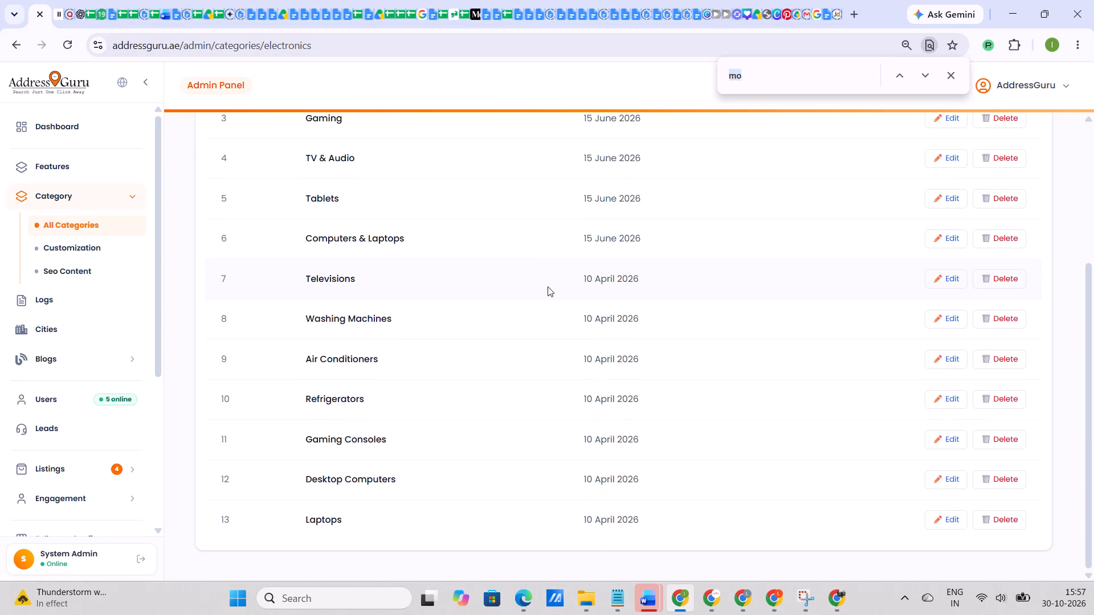
key(ctrl+v)
Create a new sub-category named Mobile Phone under Electronics.
scroll(672, 317, up, 7)
click(985, 153)
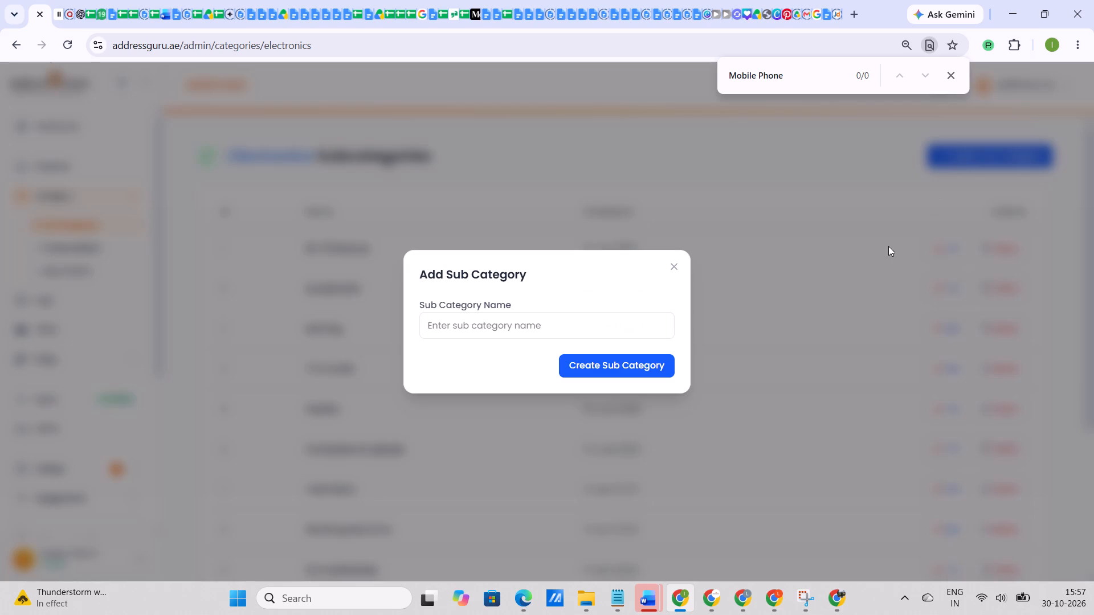
drag(572, 305, 568, 311)
click(564, 321)
key(ctrl+v)
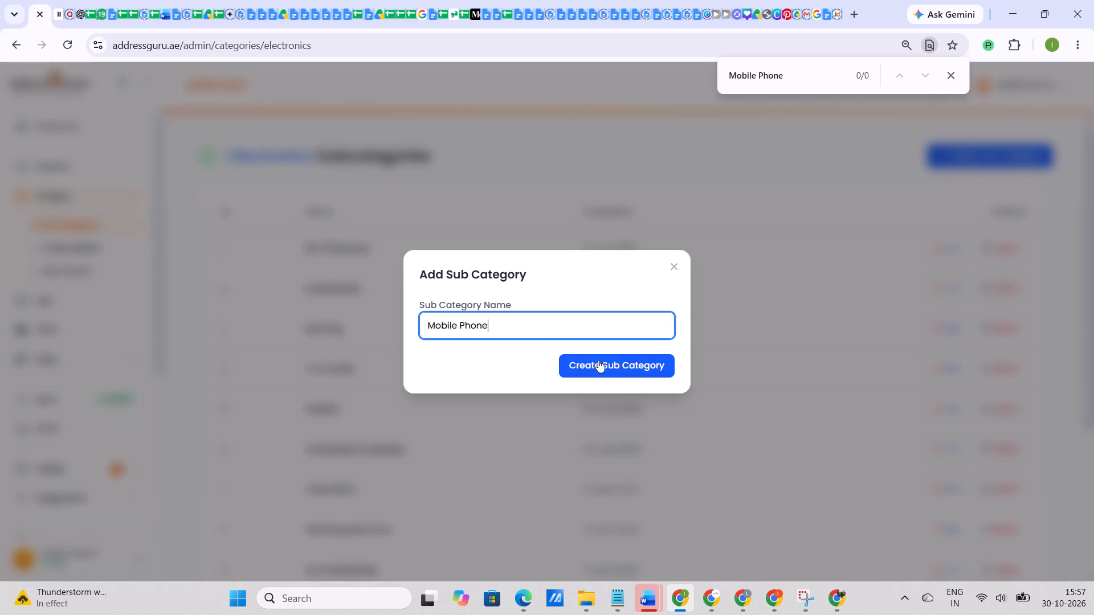
click(615, 369)
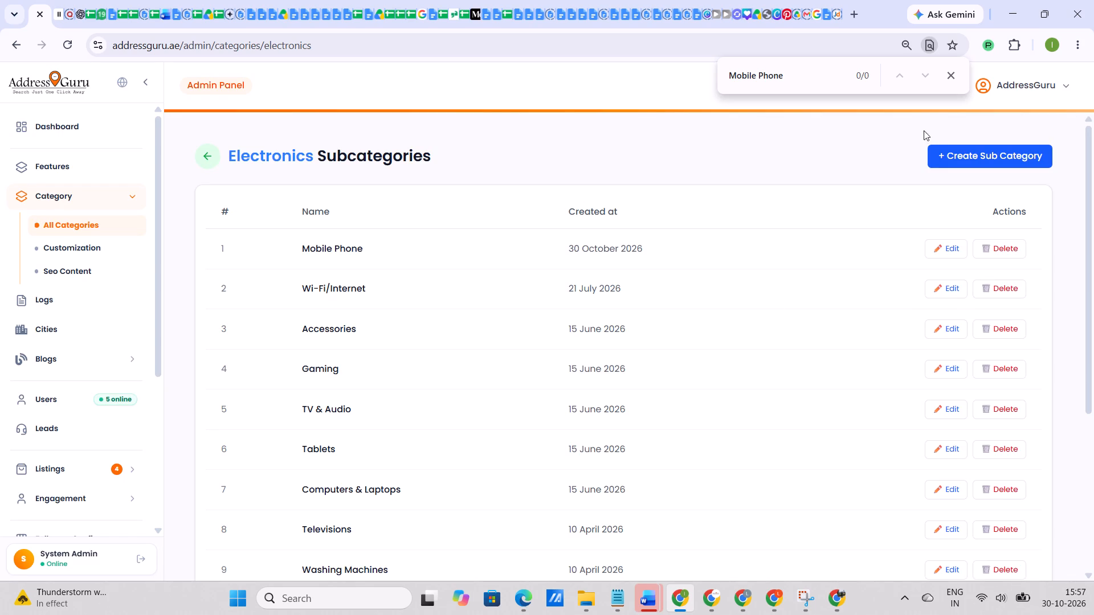
Search the Electronics subcategories page for Mobile Phone.
click(954, 73)
key(ctrl+f)
key(ctrl+v)
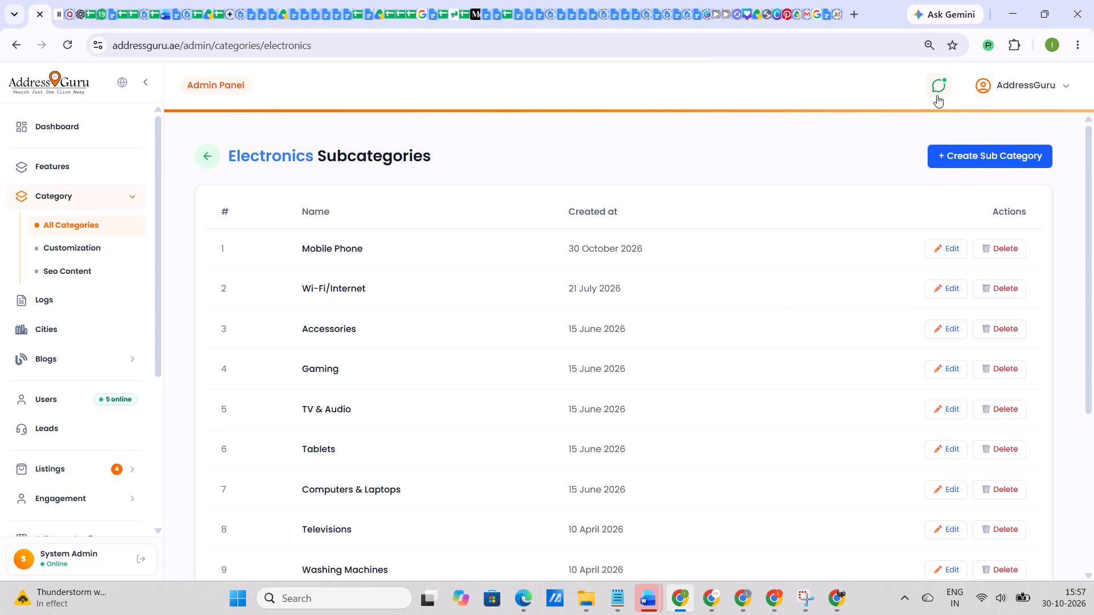
key(ctrl+f)
key(ctrl+v)
click(722, 171)
key(ctrl+f)
key(ctrl+v)
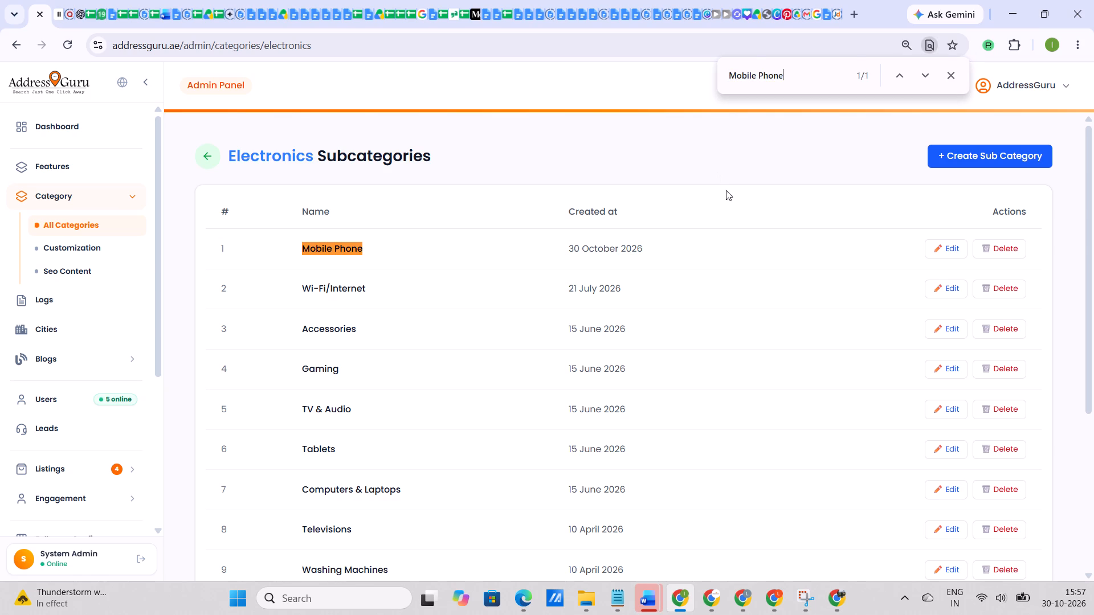
Return to the Electronics marketplace listing form, reload it and open its sub-category options.
click(748, 594)
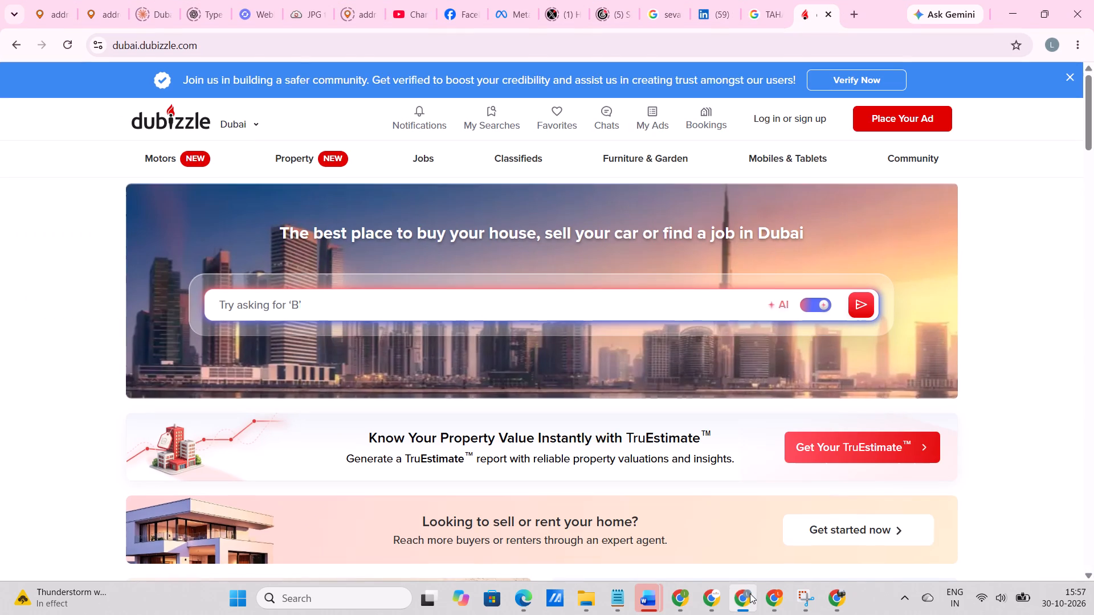
click(746, 591)
click(746, 591)
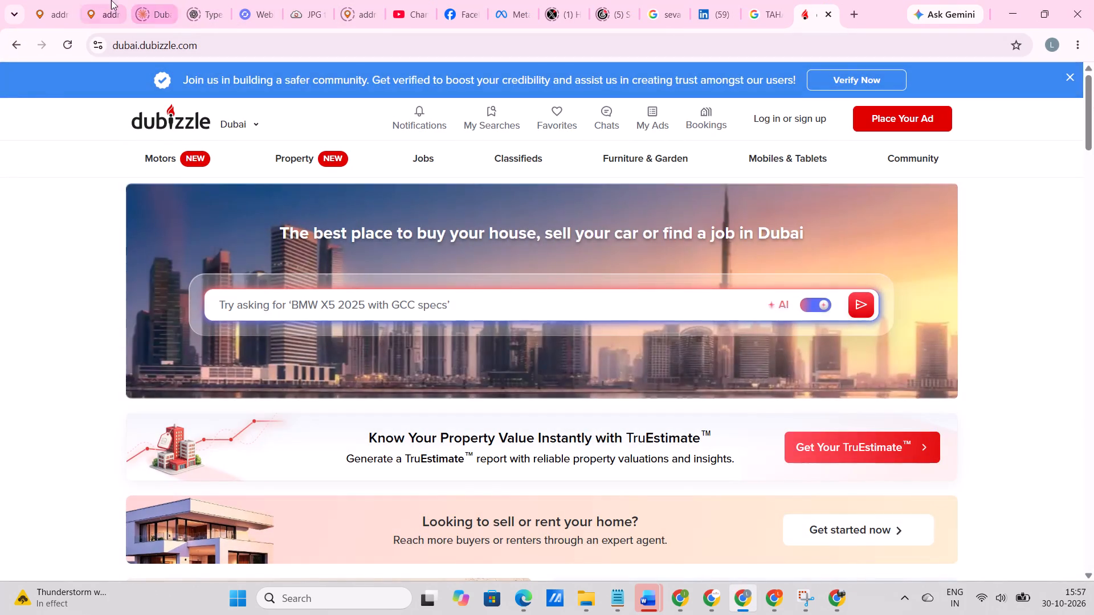
click(107, 0)
click(52, 0)
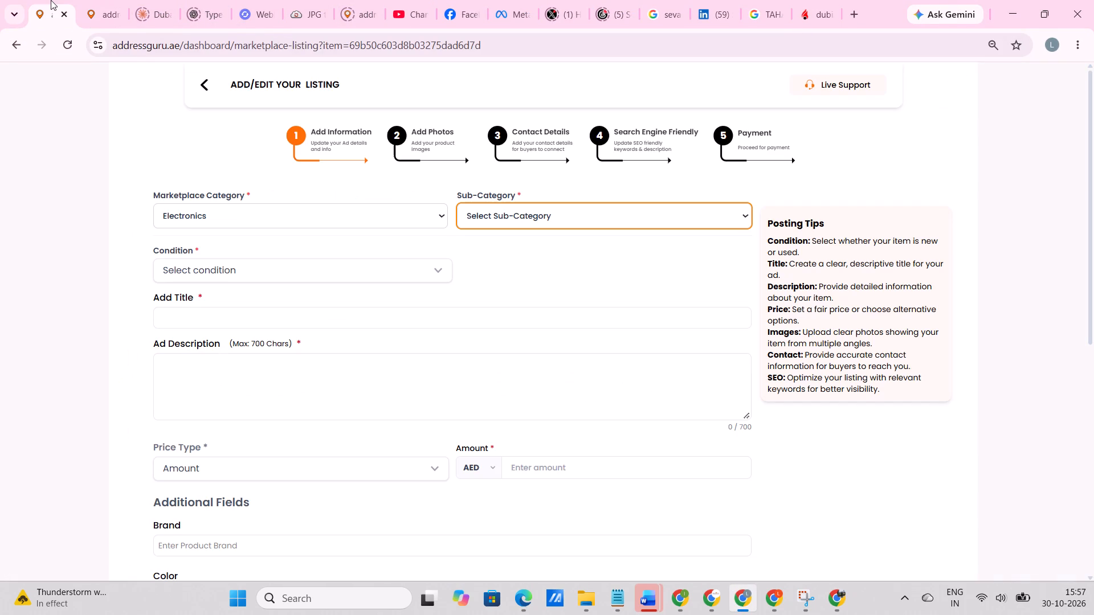
key(ctrl+shift+r)
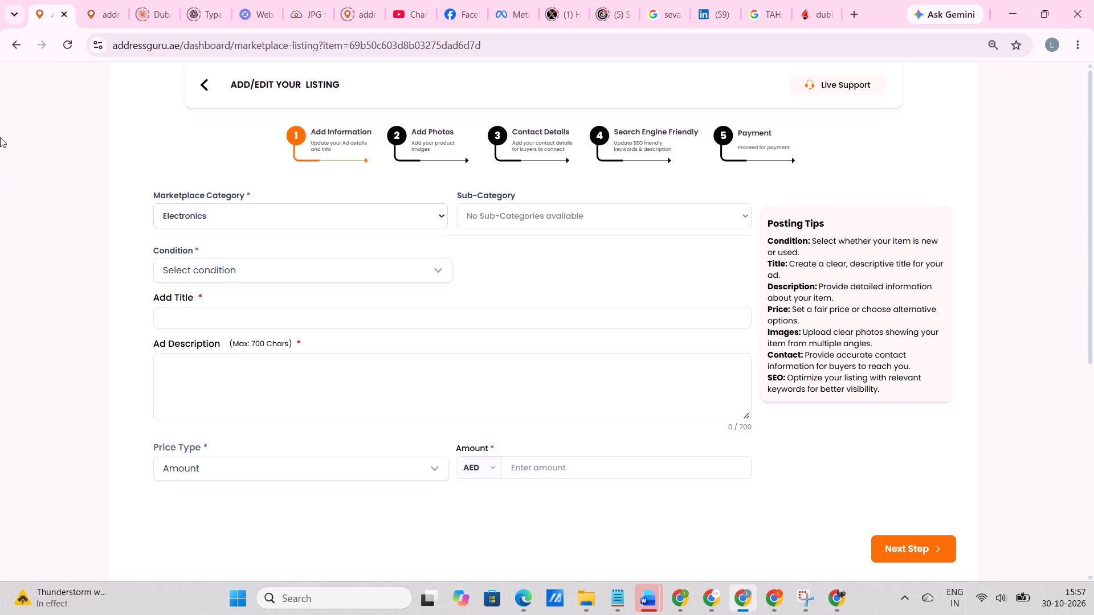
click(585, 215)
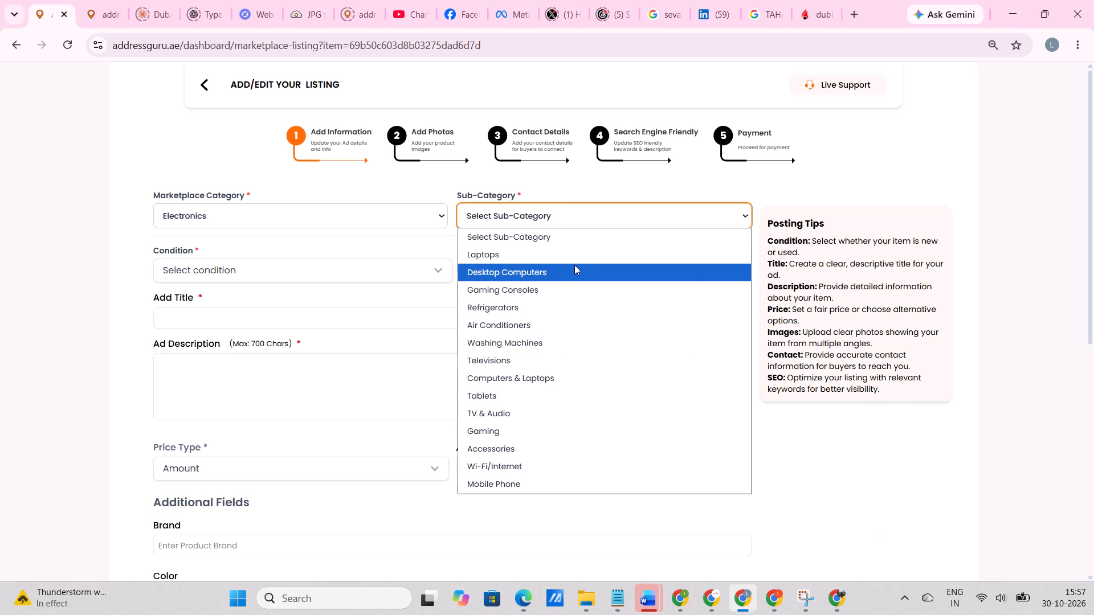
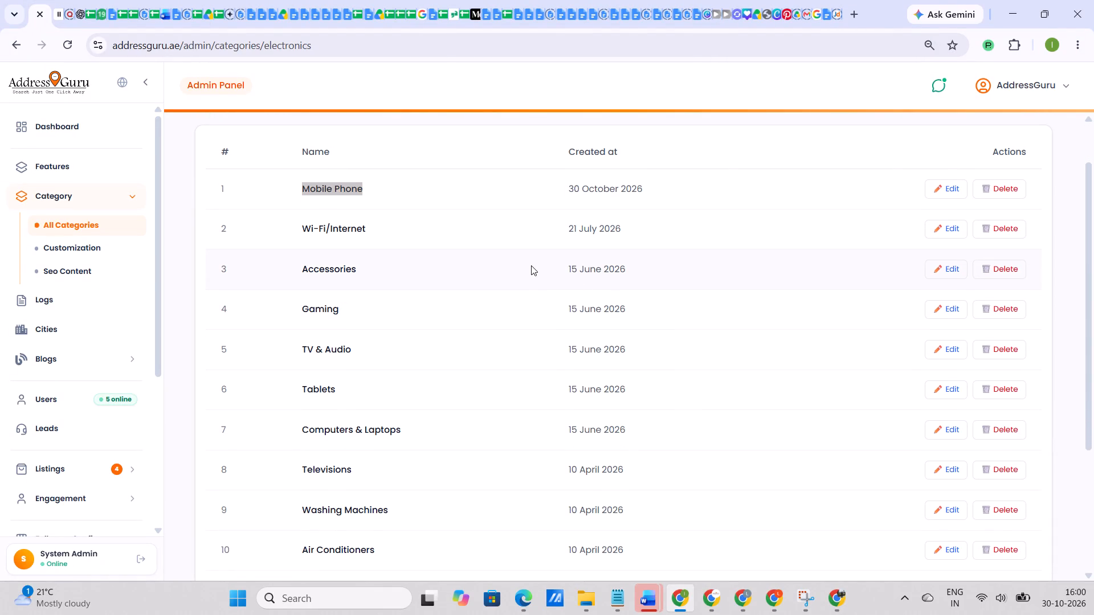
Review the full list of Electronics sub-categories in the AddressGuru admin.
scroll(536, 358, down, 1)
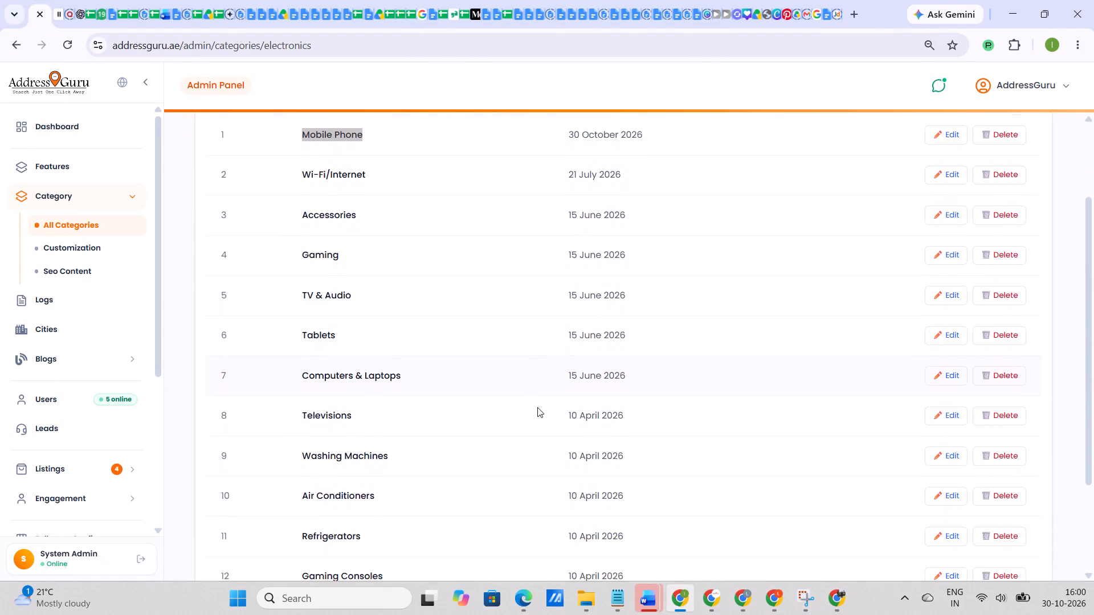
scroll(537, 407, down, 1)
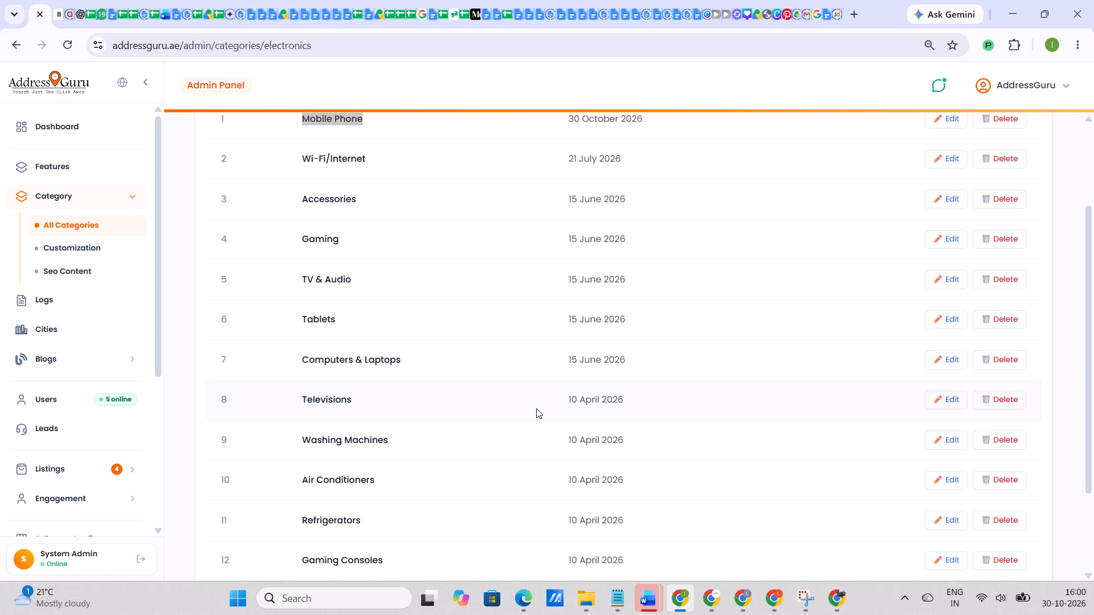
scroll(407, 473, down, 3)
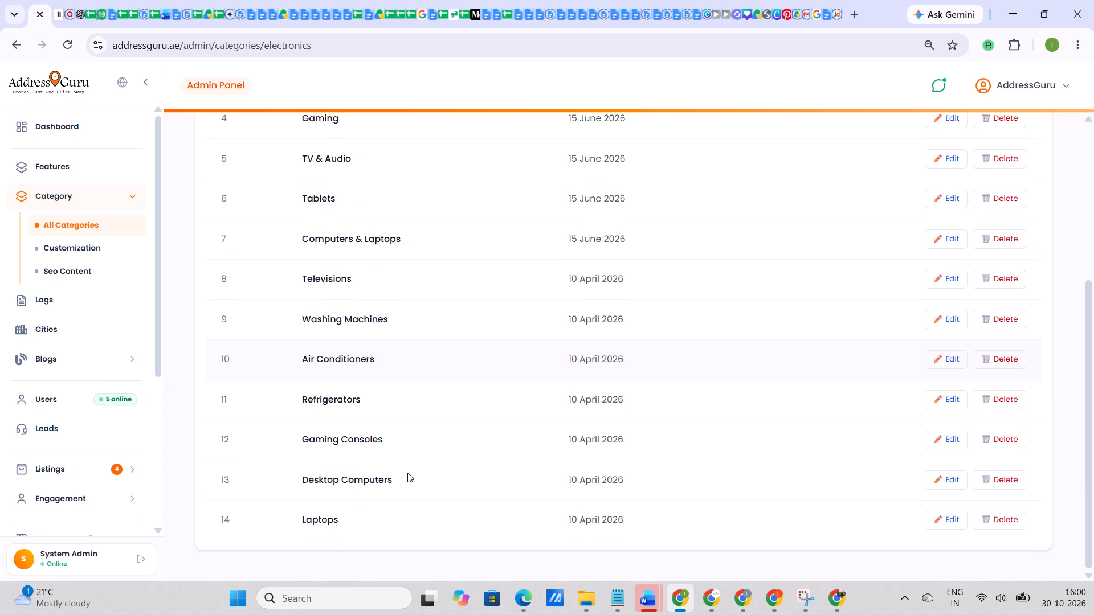
scroll(407, 473, down, 1)
scroll(407, 473, up, 1)
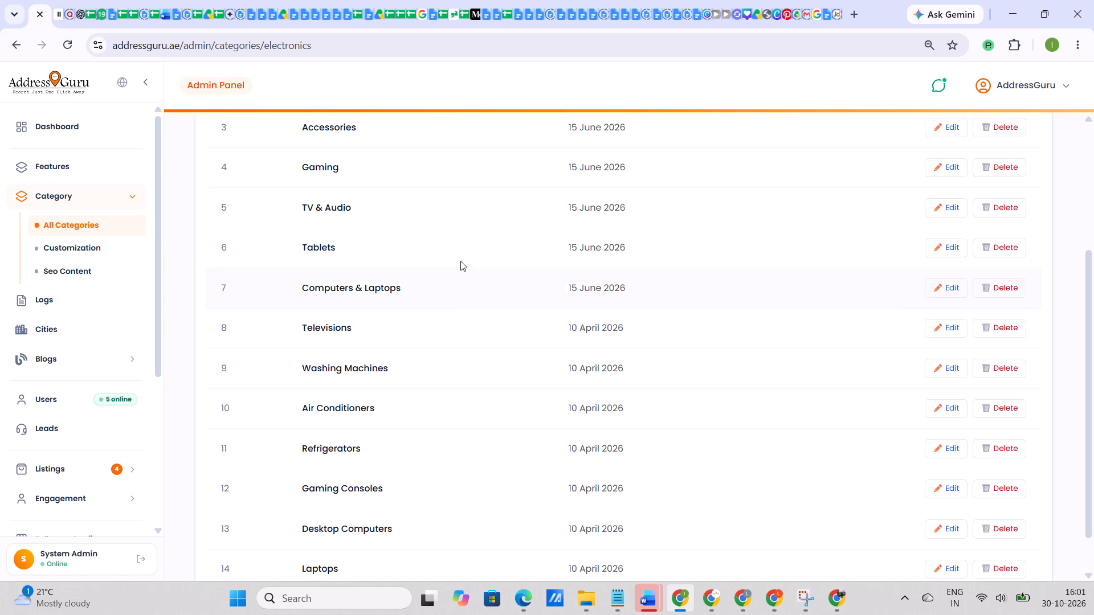
scroll(483, 250, up, 1)
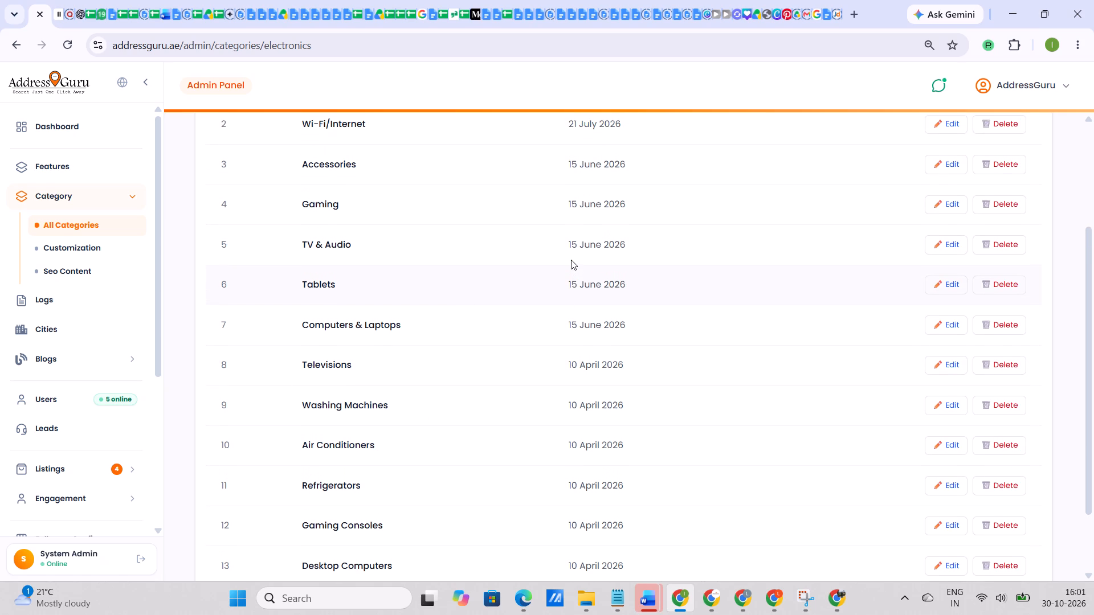
Switch to the dubizzle page and examine its Classifieds categories, including the Electronics sub-categories, for comparison.
click(748, 598)
click(832, 0)
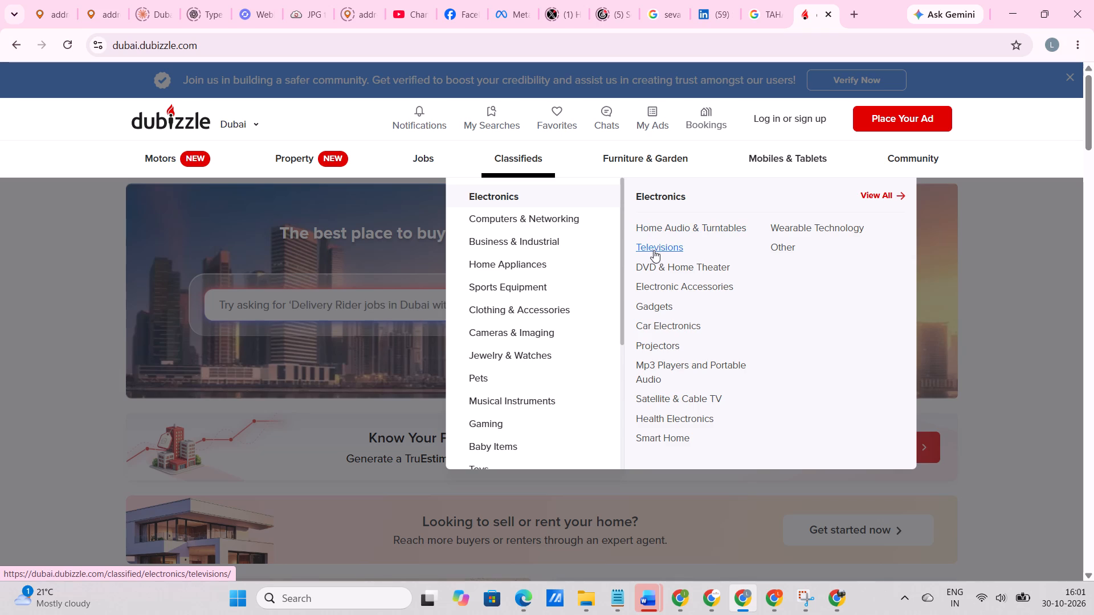
scroll(656, 271, down, 1)
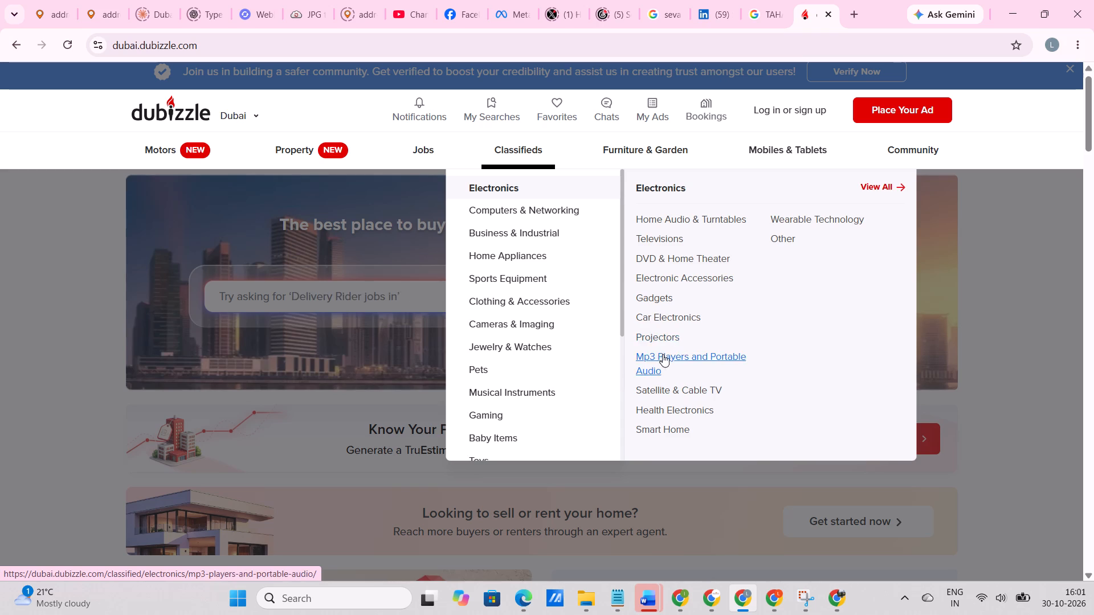
scroll(556, 395, down, 2)
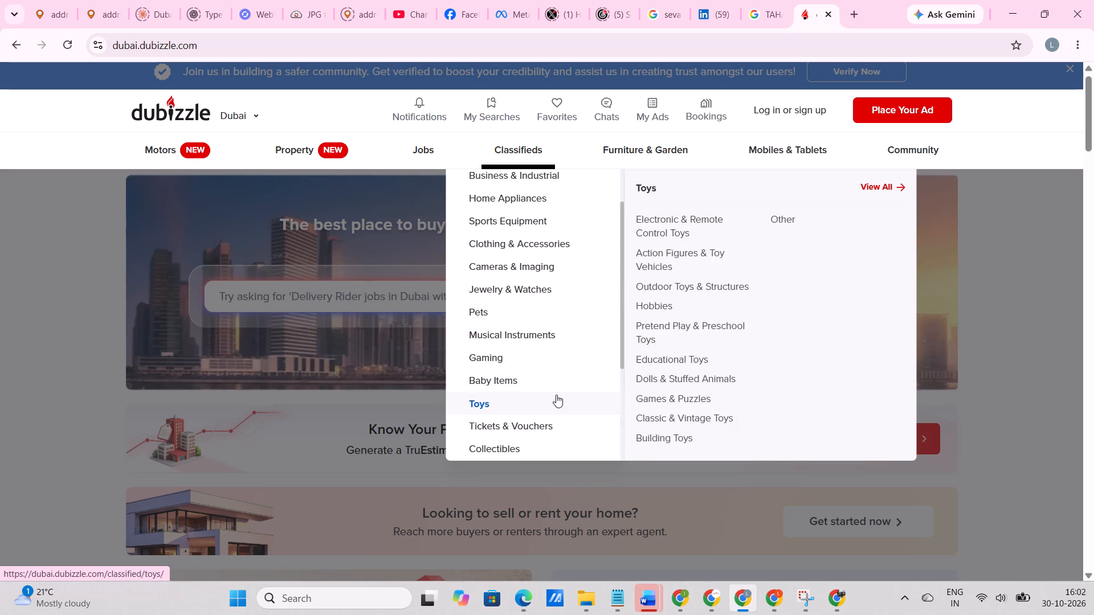
scroll(556, 395, down, 4)
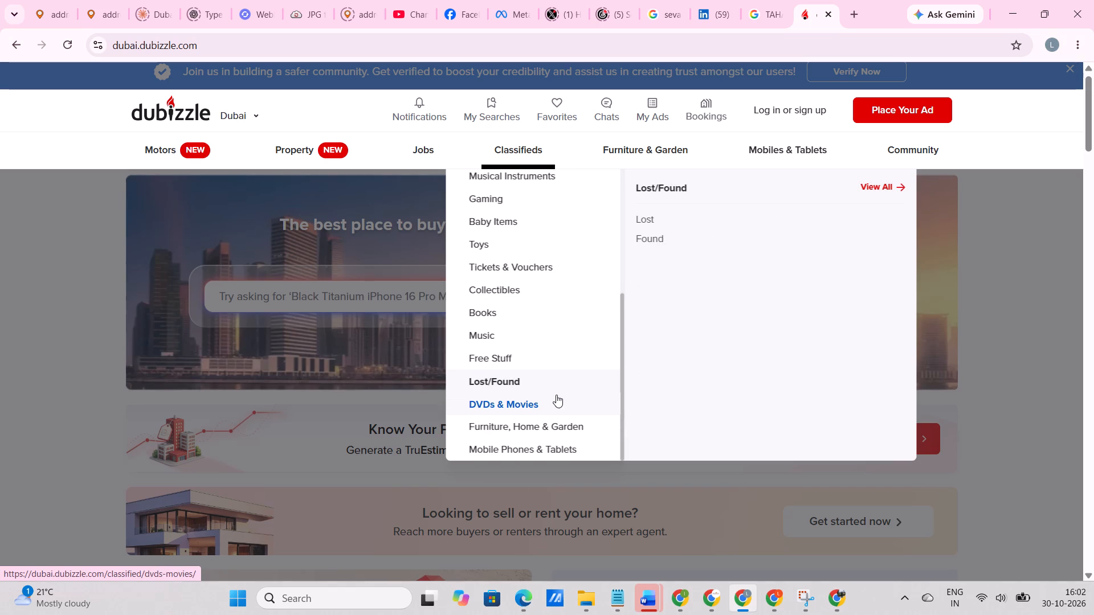
scroll(556, 395, down, 2)
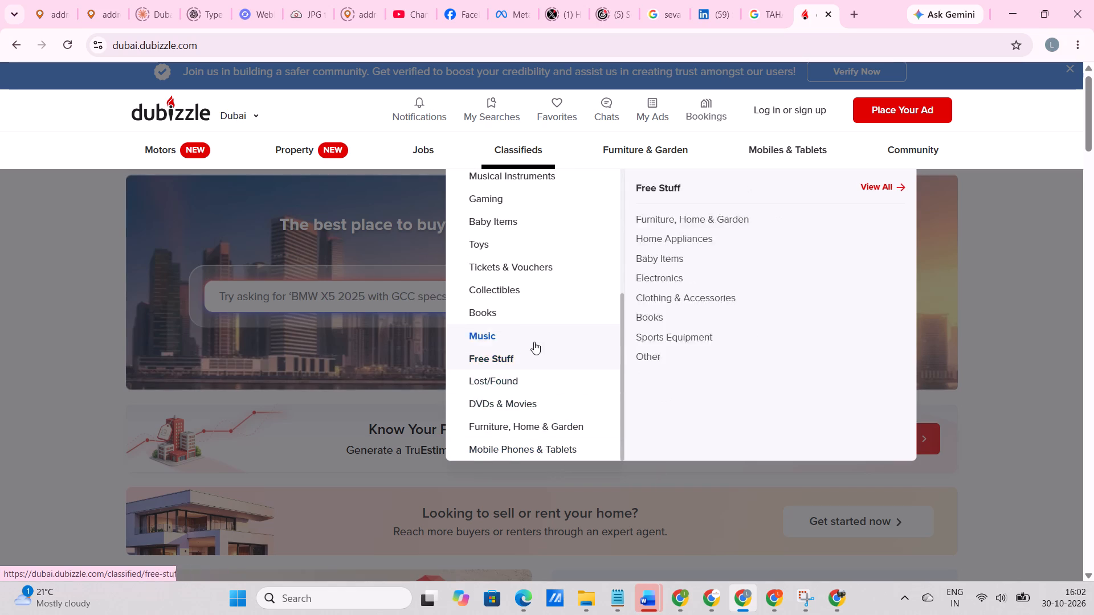
scroll(534, 342, up, 5)
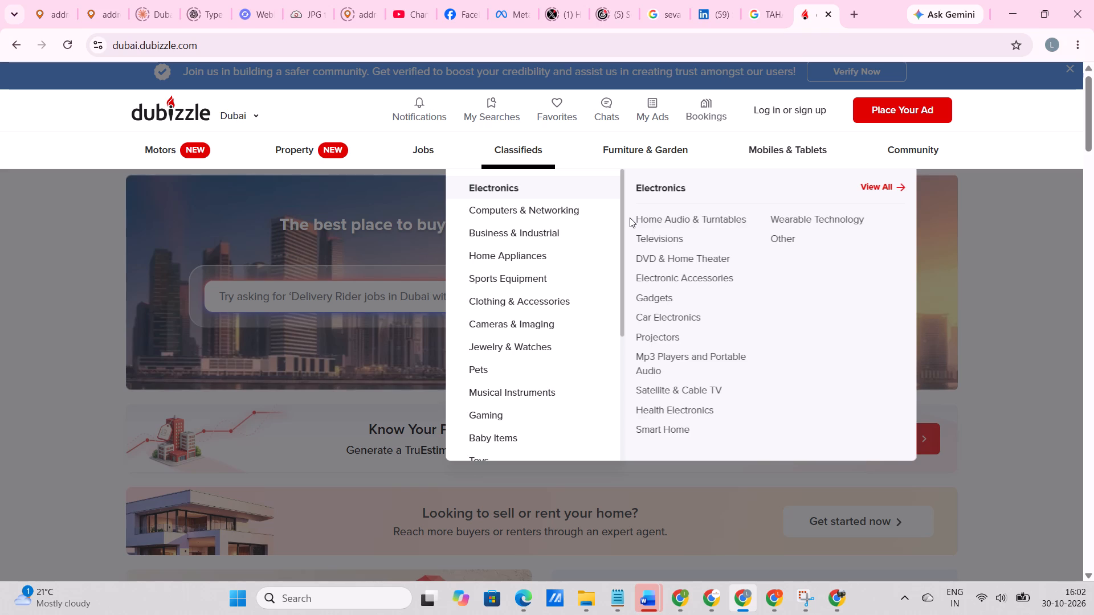
Open dubizzle's Home Audio & Turntables category under Electronics and look through its ads.
click(676, 212)
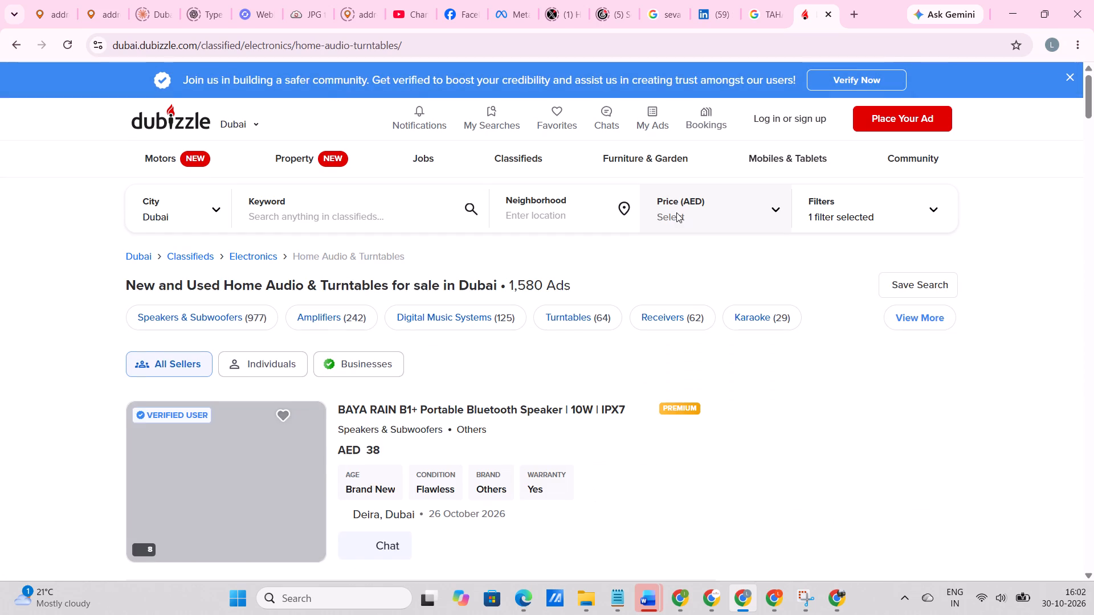
scroll(667, 227, down, 1)
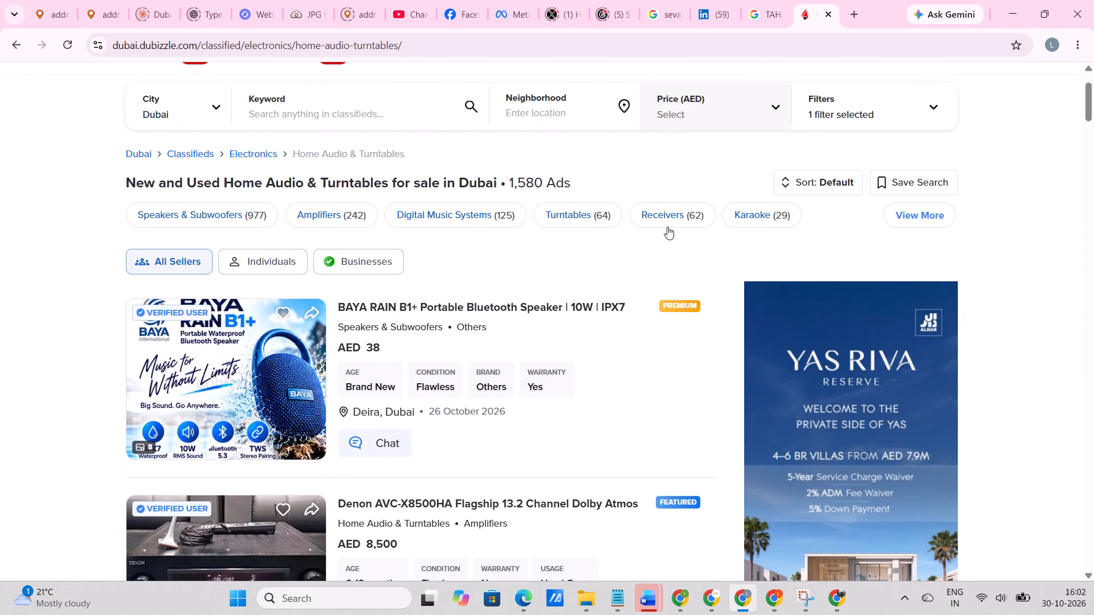
scroll(667, 227, down, 3)
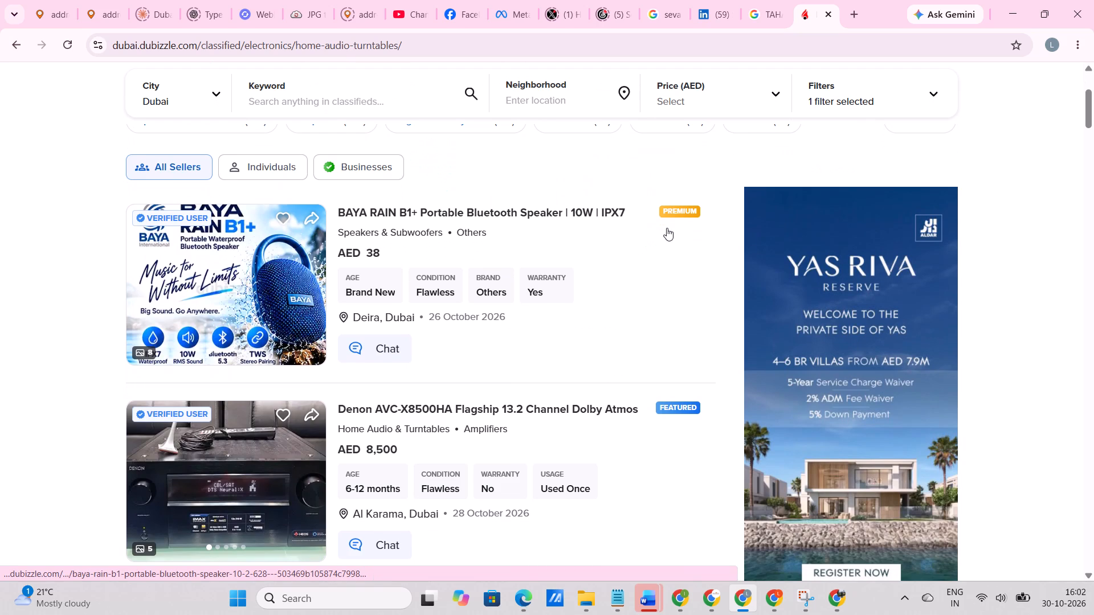
scroll(656, 231, up, 2)
Look up the heading word Turntables on Google in a new tab, then close that tab.
triple_click(346, 252)
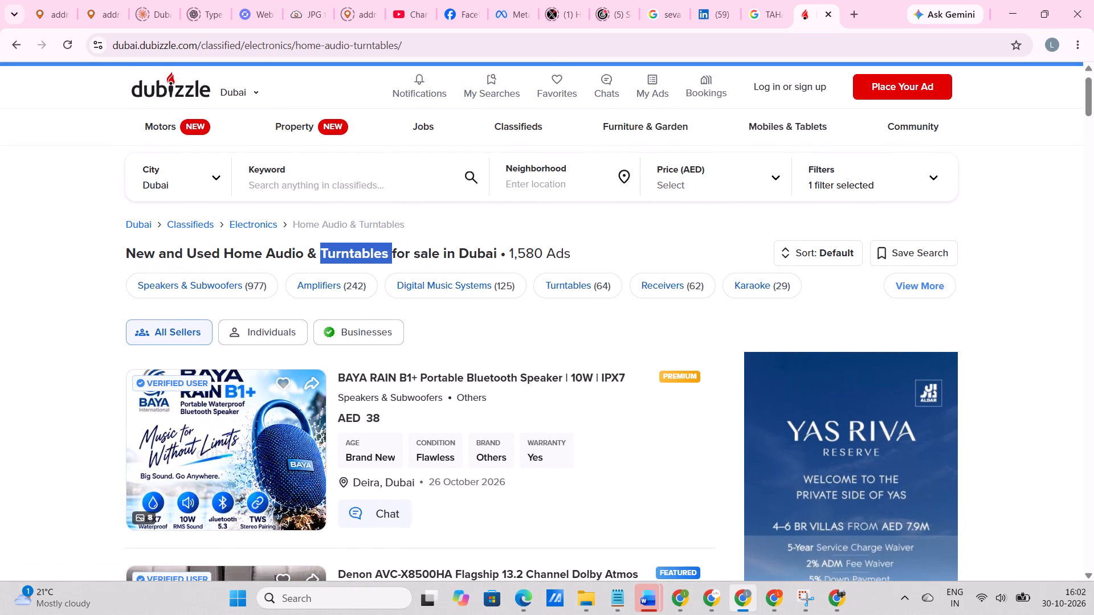
key(ctrl+c)
click(855, 8)
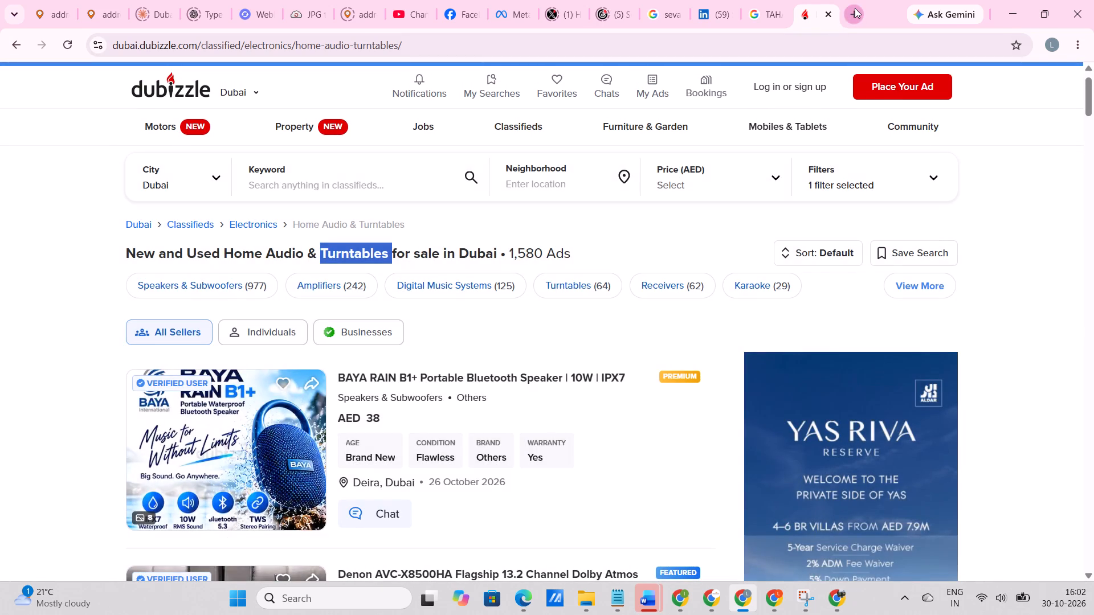
key(ctrl+v)
key(Return)
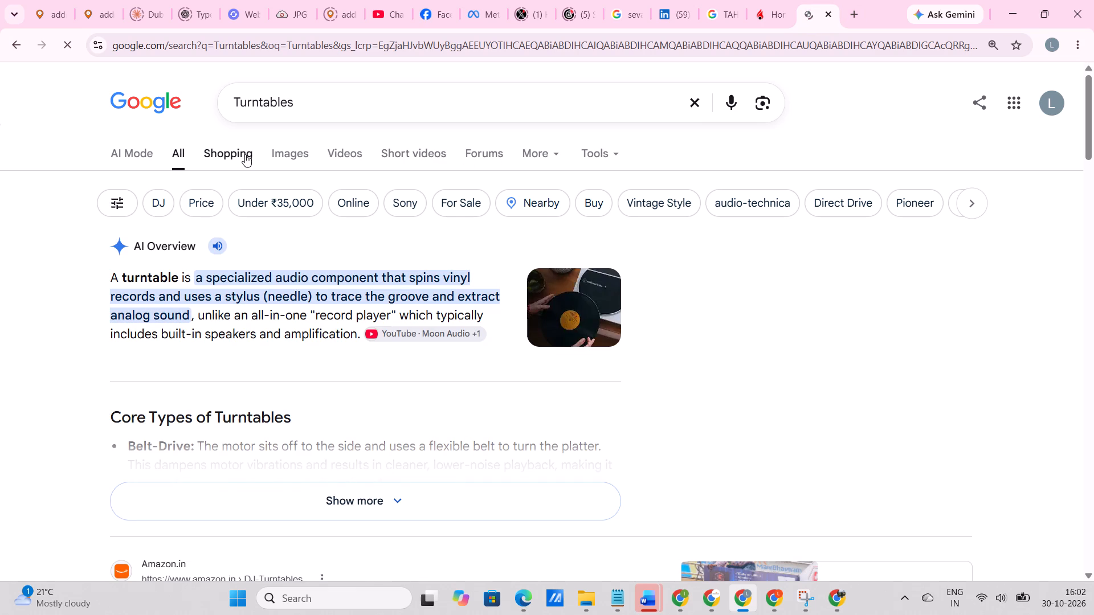
click(826, 12)
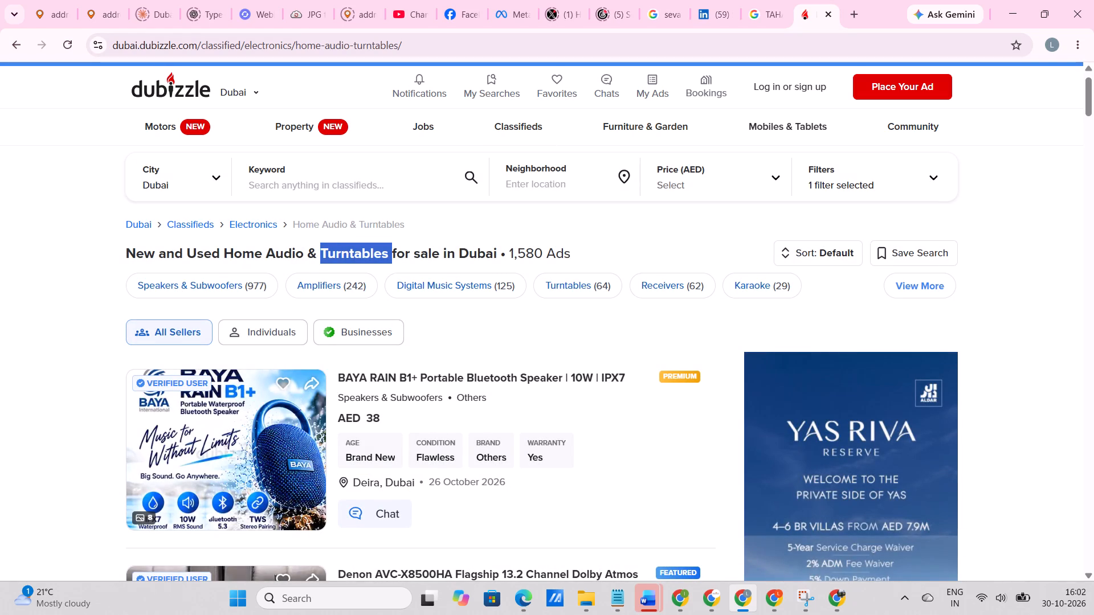
Rename the TV & Audio sub-category in the AddressGuru admin as Audio & Turntables, copying the name from dubizzle's category heading.
drag(267, 251, 386, 247)
key(ctrl+c)
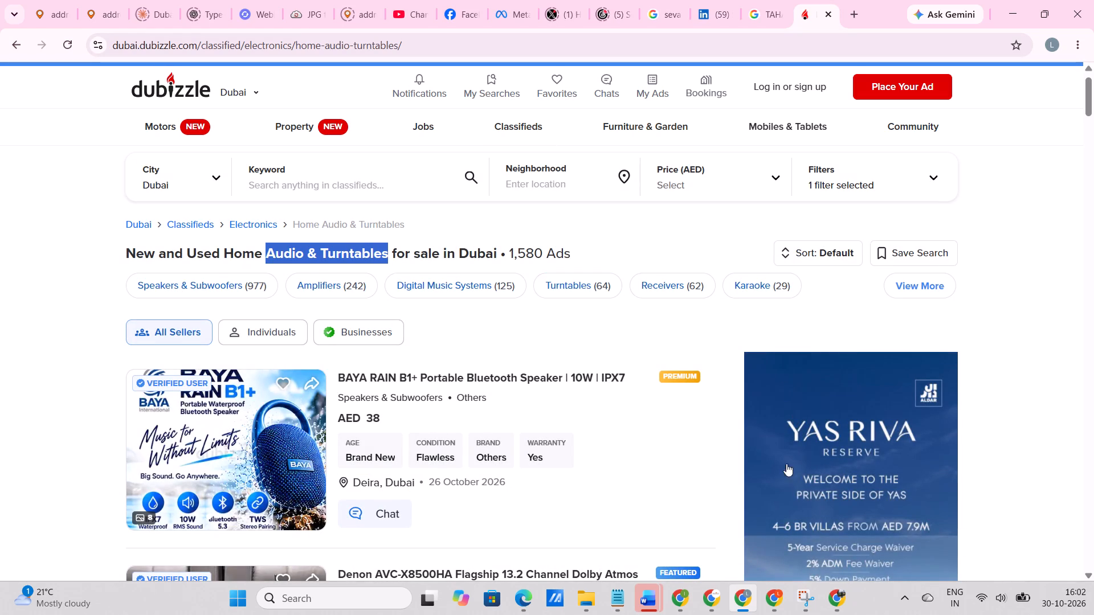
click(679, 598)
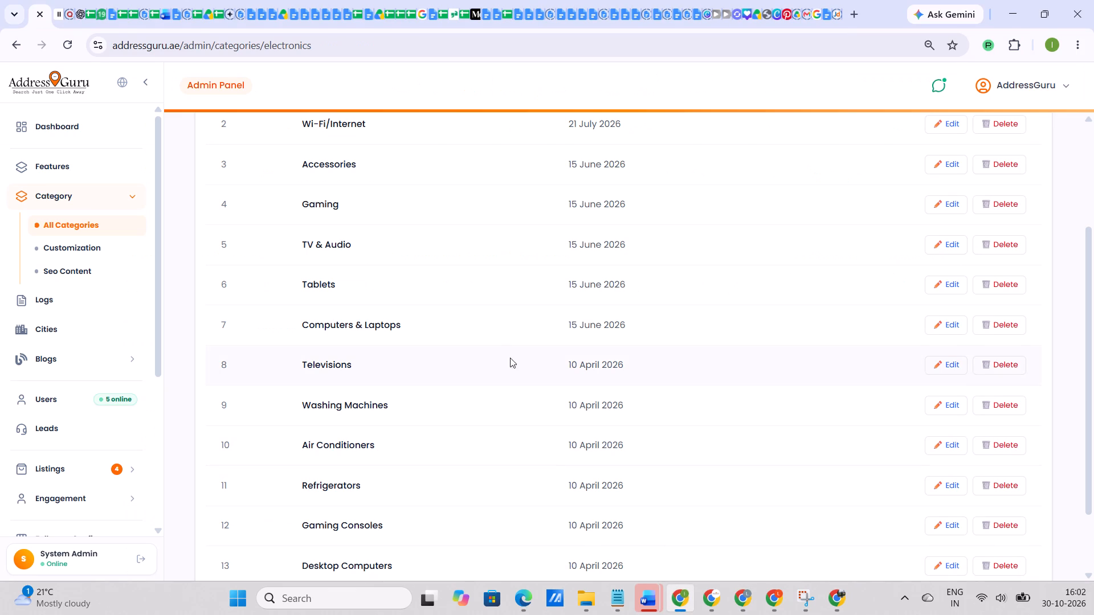
click(934, 242)
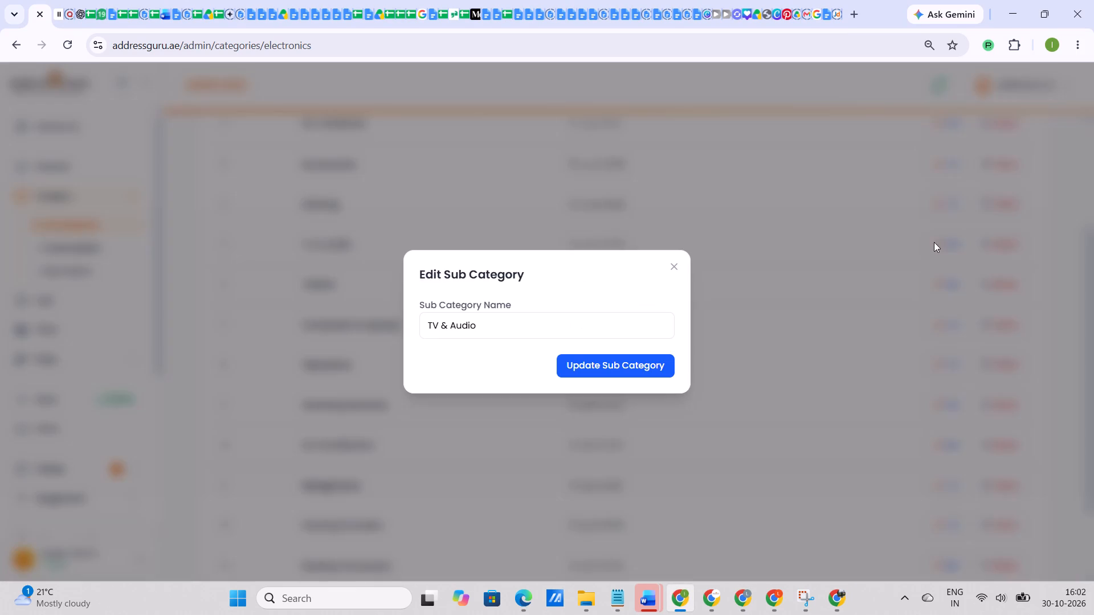
click(574, 325)
key(ctrl+a)
key(ctrl+v)
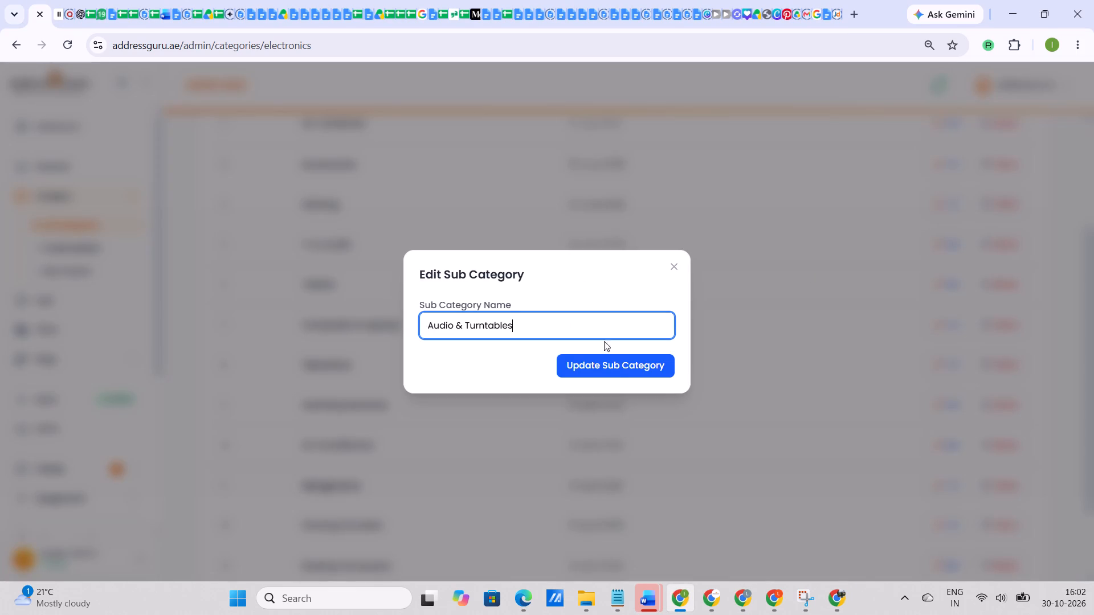
click(615, 369)
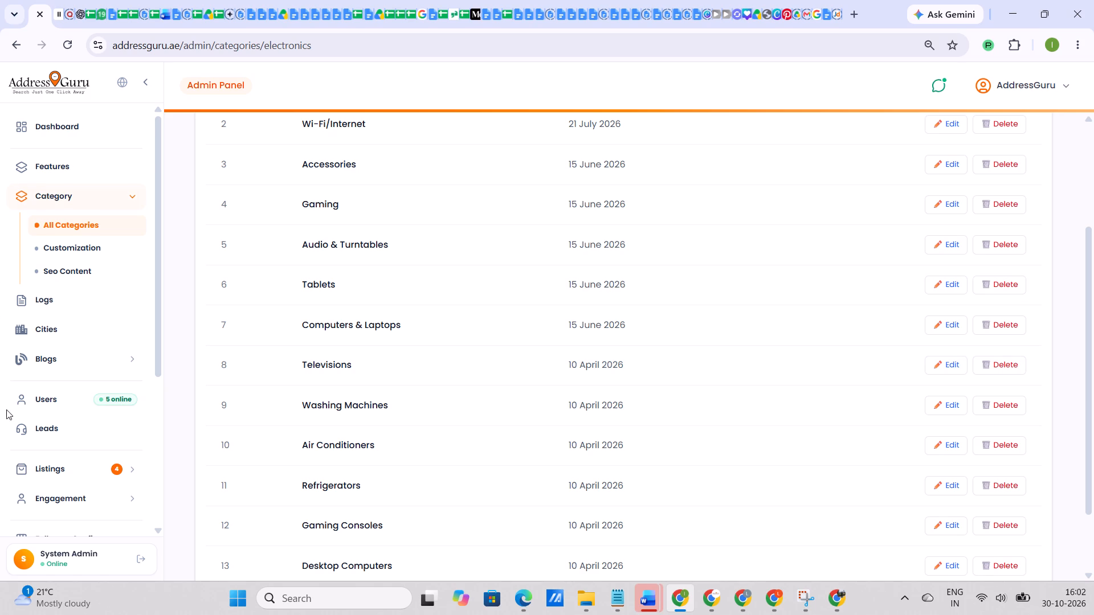
Go to the admin's Marketplace Listings and show the approved listings.
scroll(90, 417, down, 1)
click(89, 417)
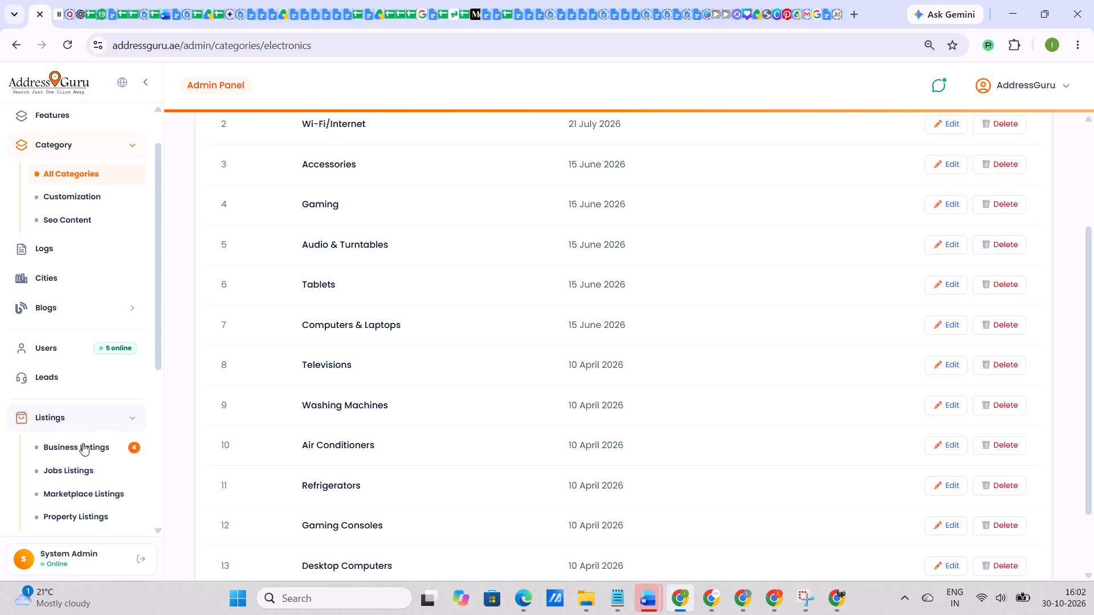
click(101, 494)
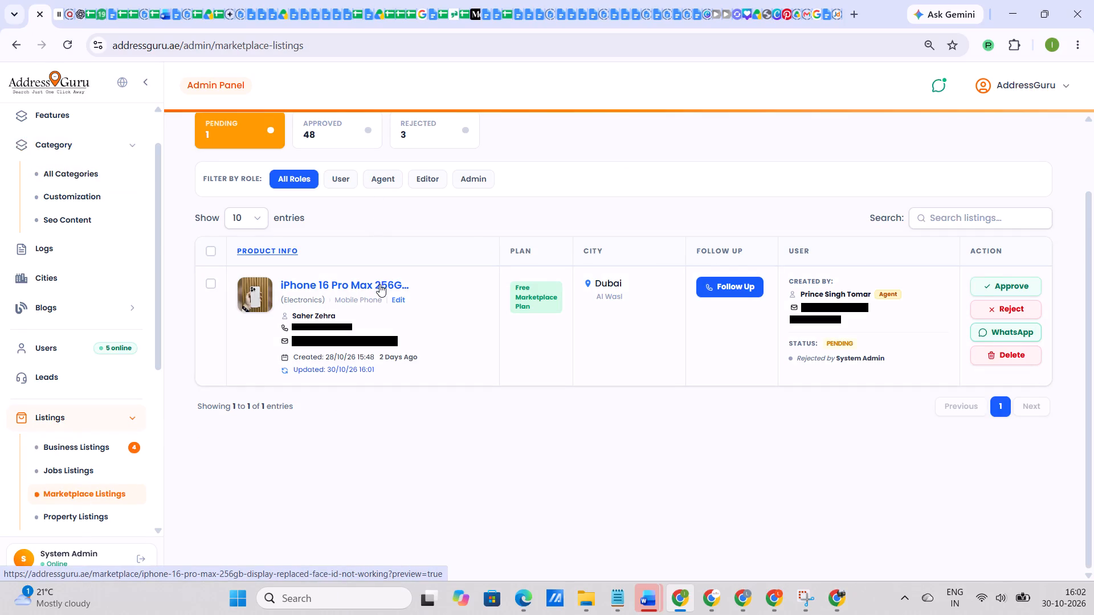
scroll(379, 284, up, 1)
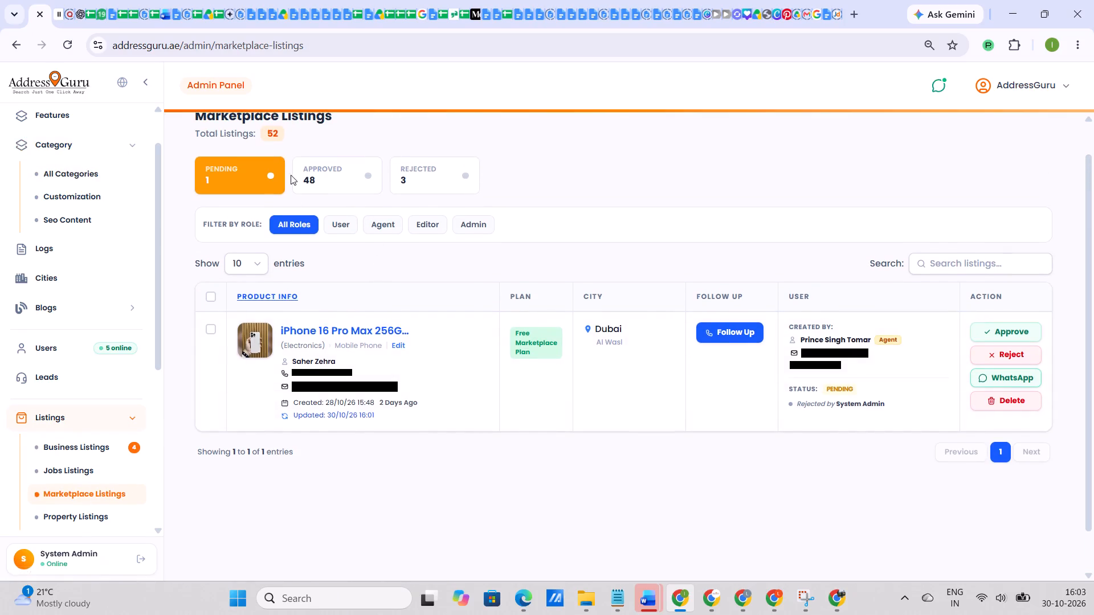
click(292, 164)
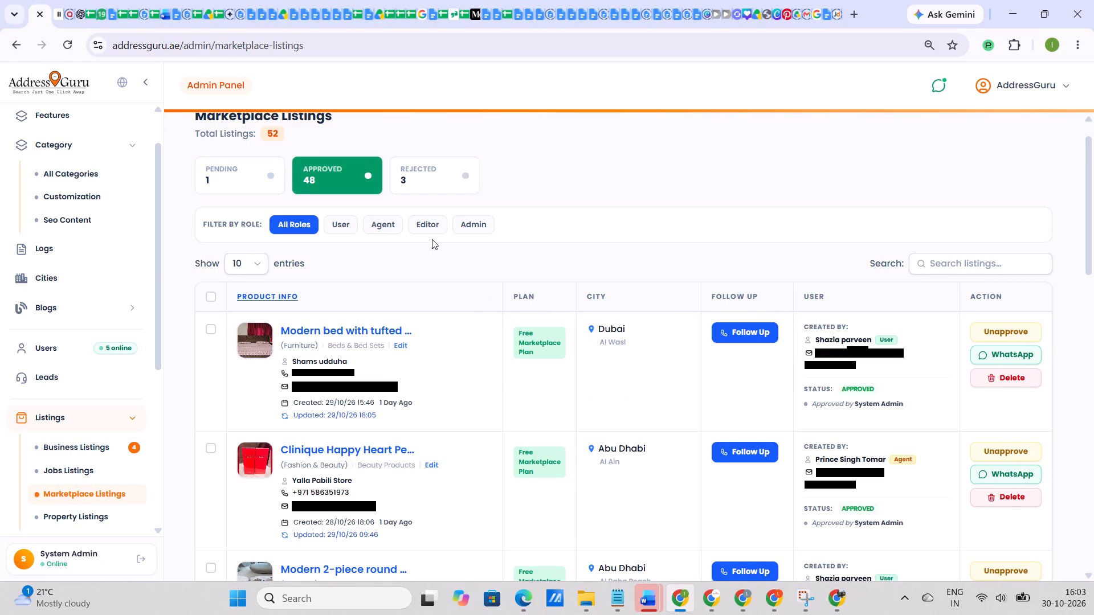
Find the BenQ professional designer monitor listing, open it for editing and open its sub-category options.
scroll(440, 253, down, 3)
scroll(431, 303, down, 2)
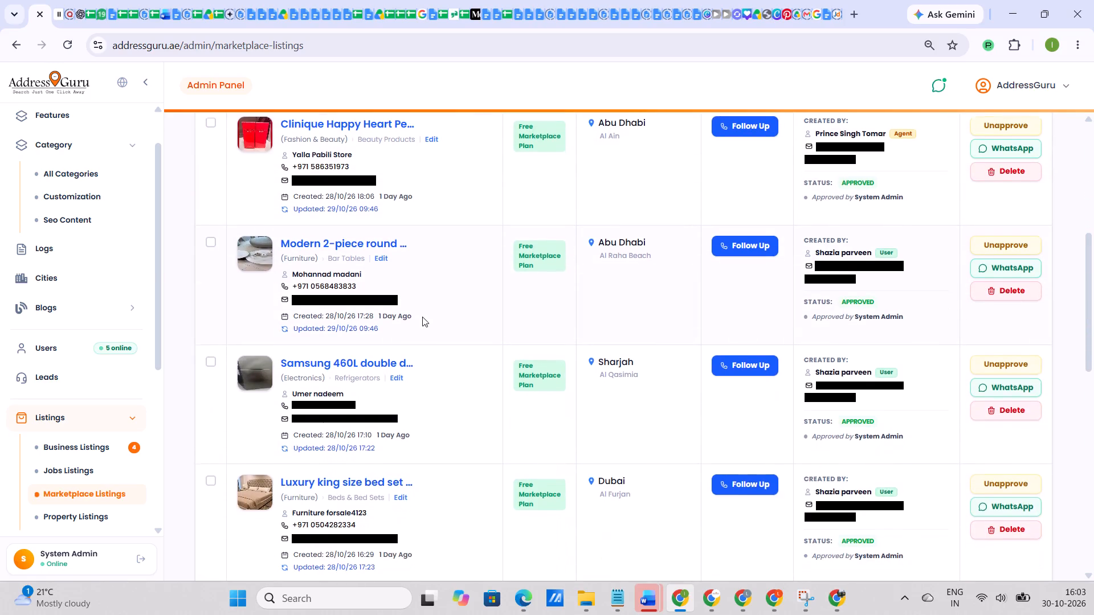
scroll(422, 317, down, 3)
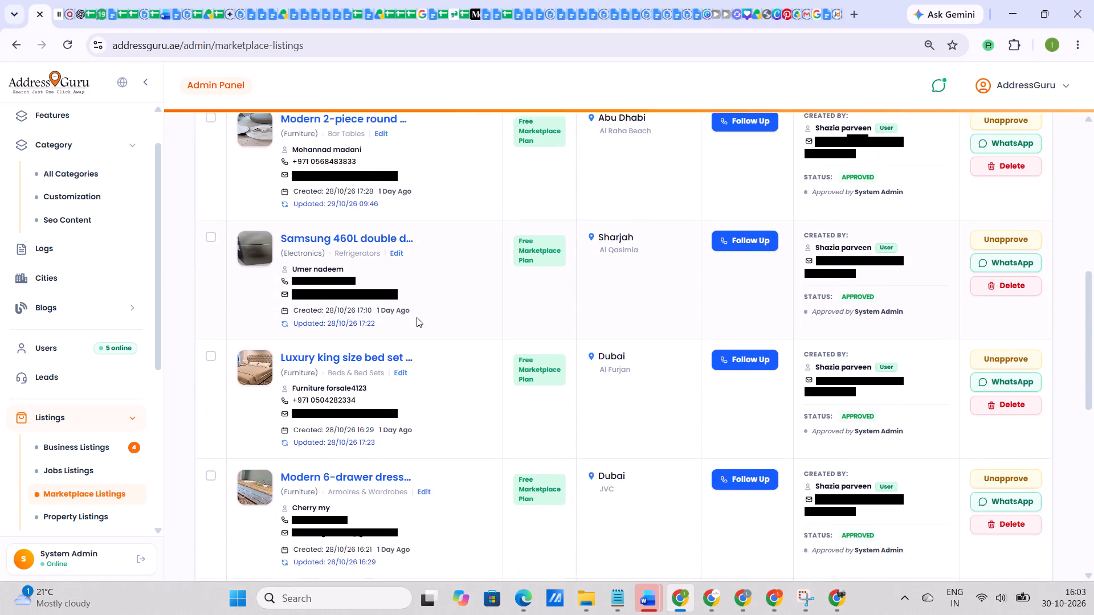
scroll(417, 317, down, 4)
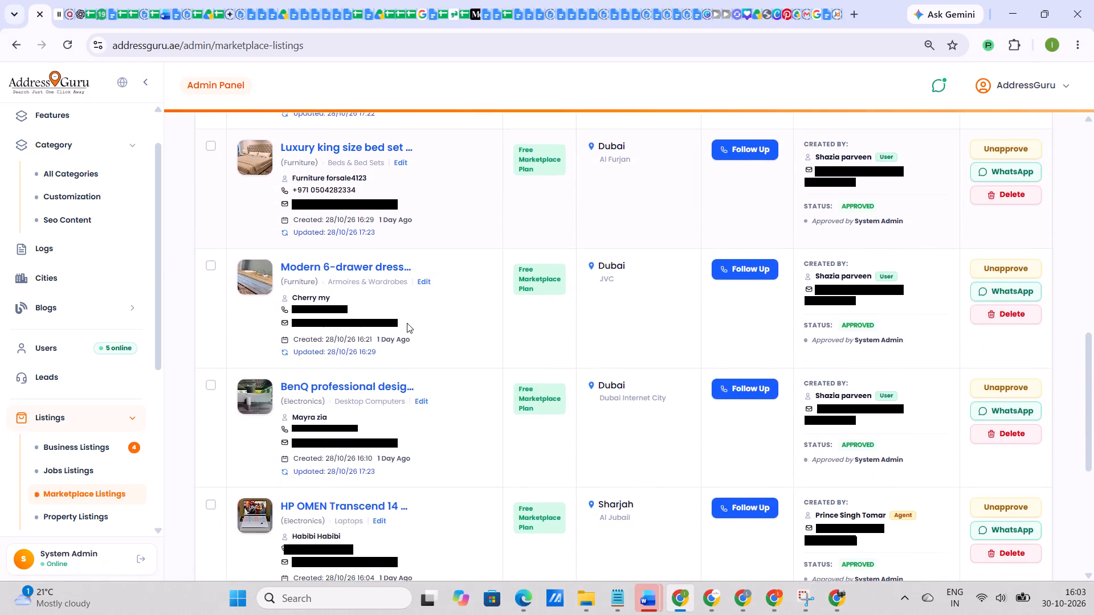
scroll(407, 323, down, 3)
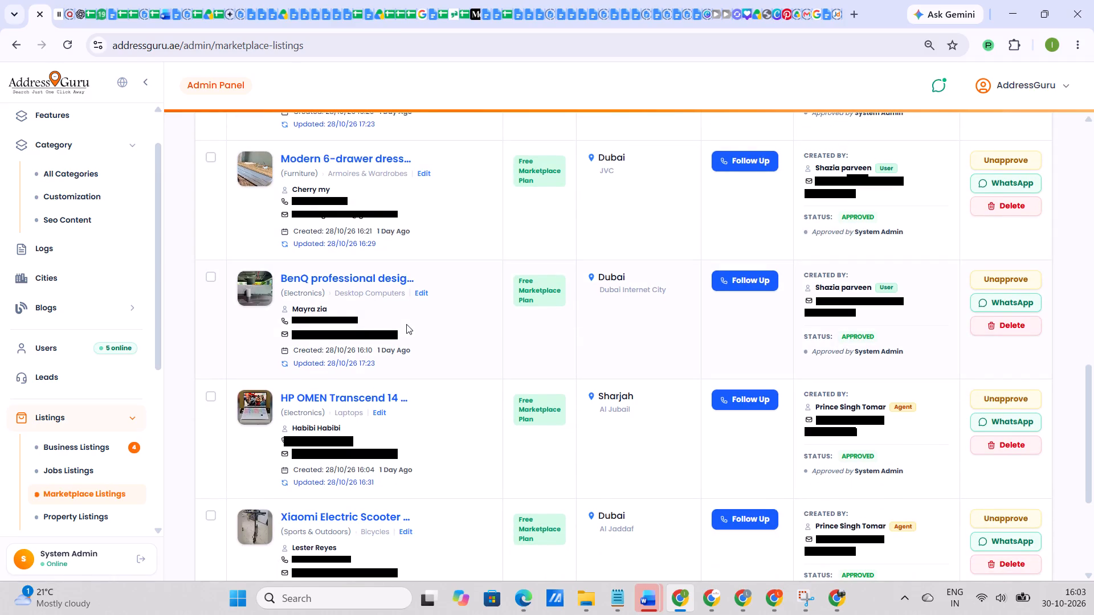
scroll(406, 324, down, 1)
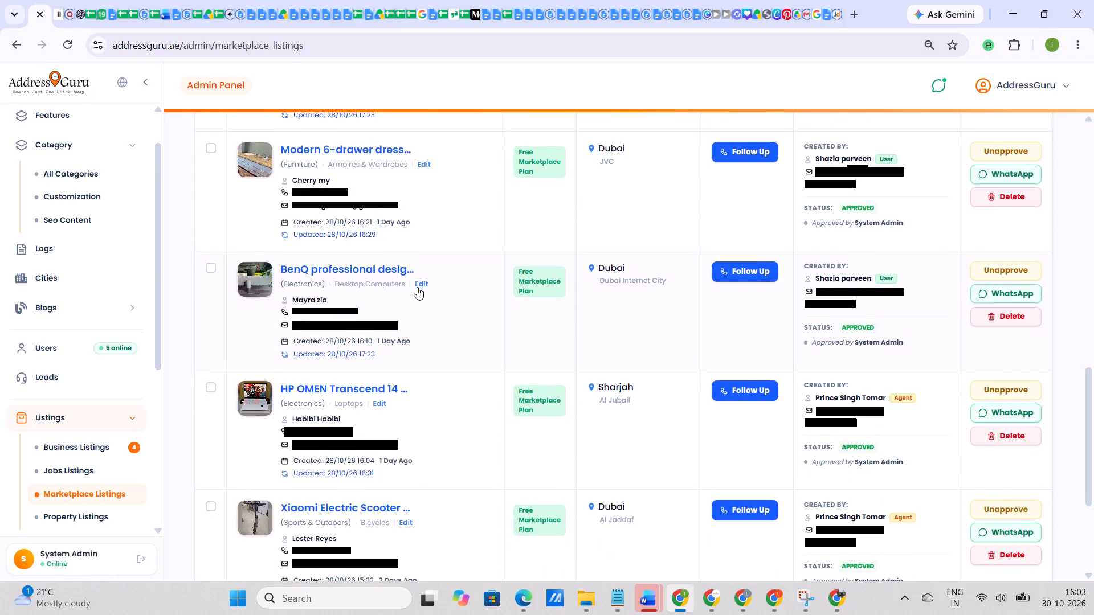
click(418, 286)
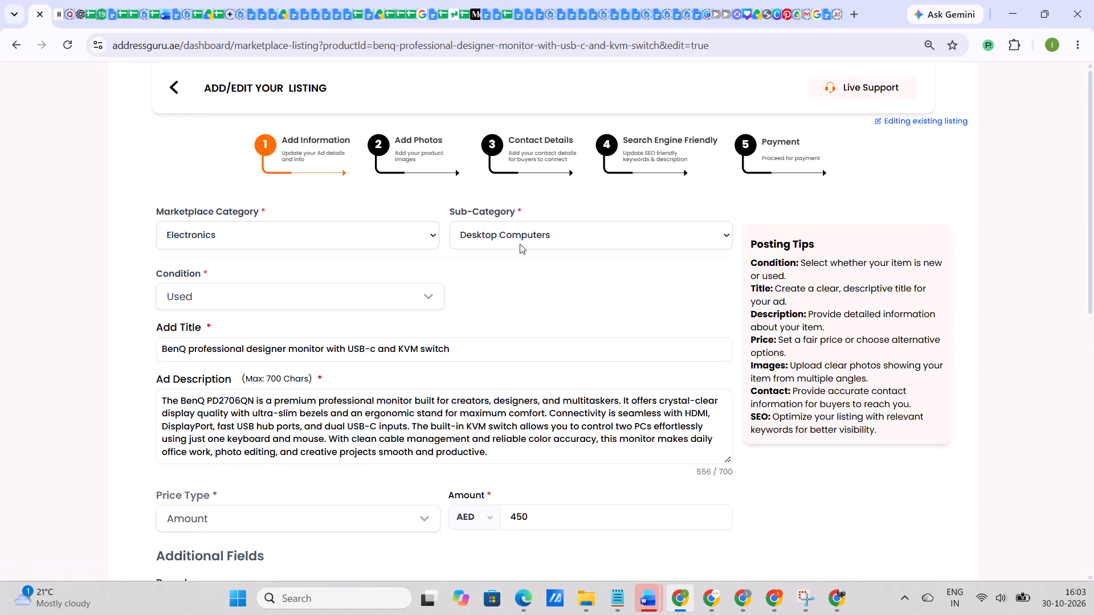
click(552, 233)
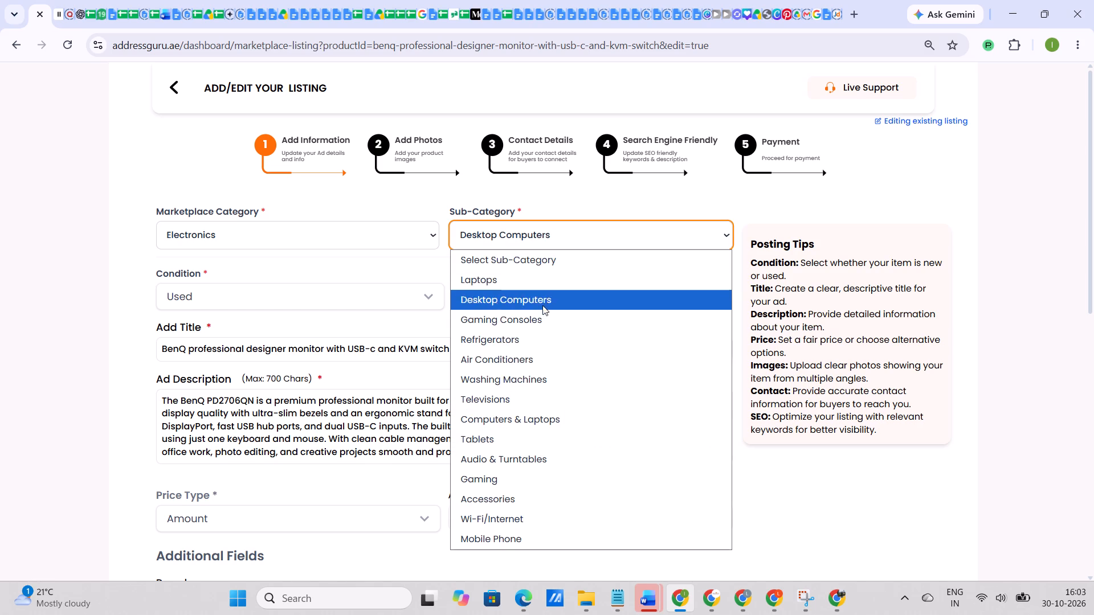
Set the BenQ monitor listing's sub-category to Computers & Laptops, proceed to the photos stage, and return to Marketplace Listings.
click(546, 415)
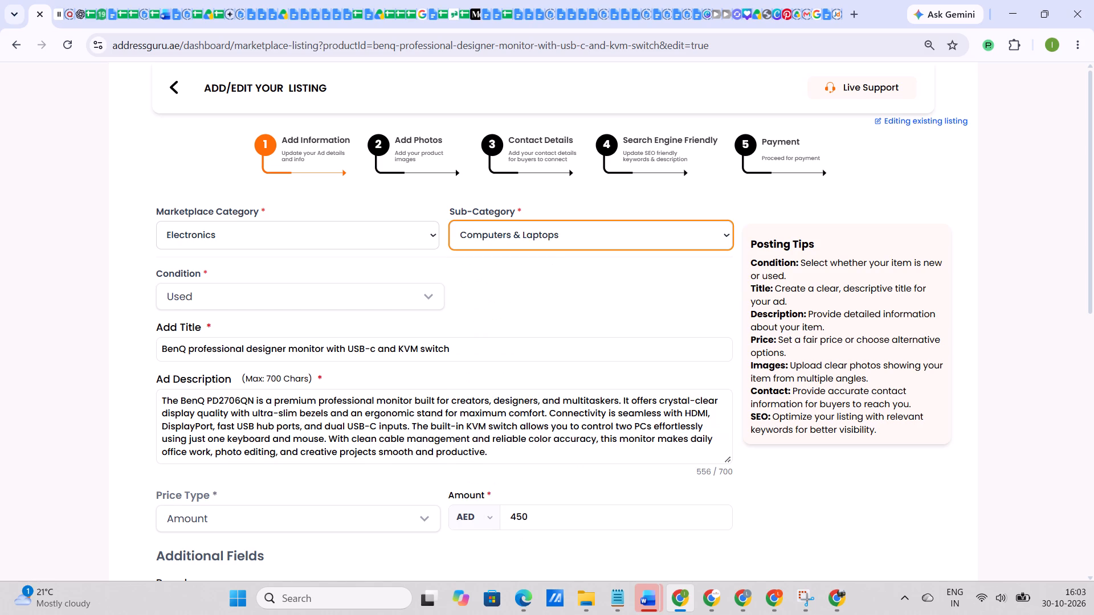
scroll(652, 412, down, 7)
scroll(802, 405, up, 2)
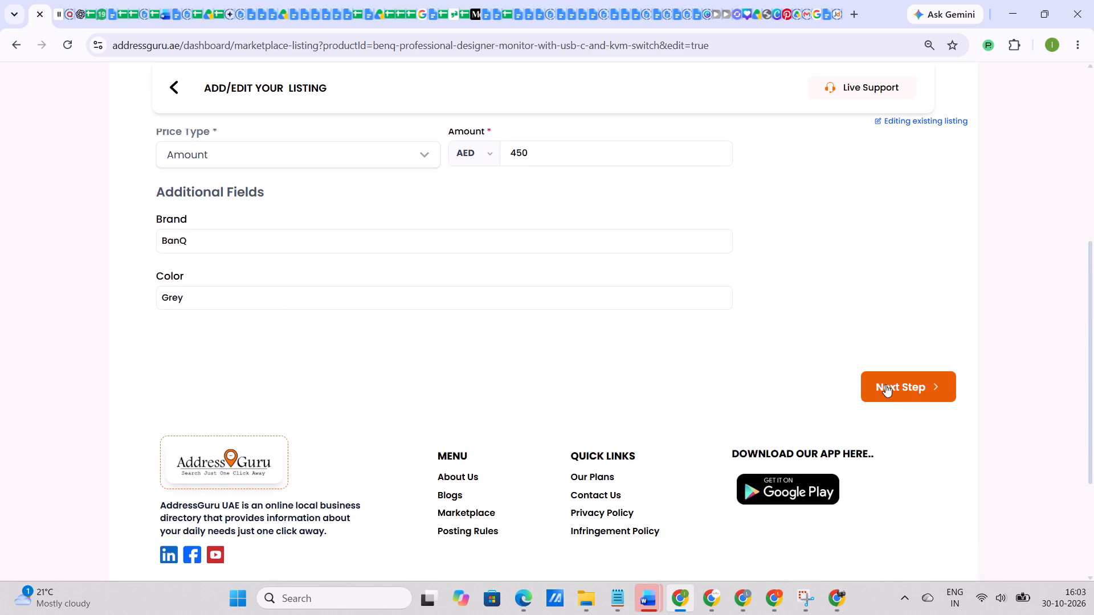
click(885, 384)
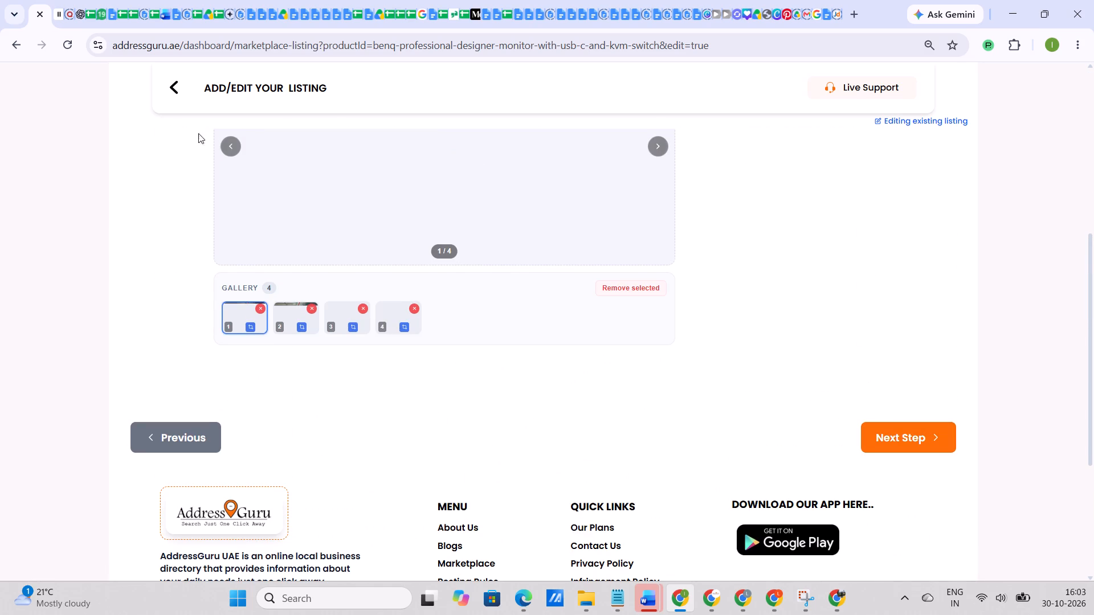
click(173, 87)
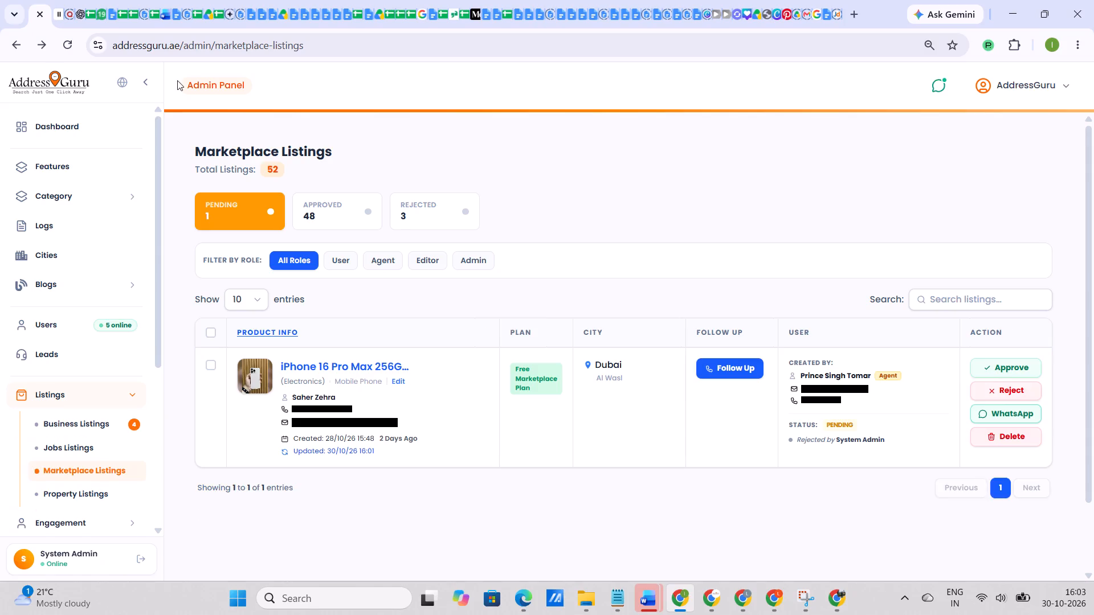
Show the approved marketplace listings, find the HP OMEN Transcend 14 gaming laptop and open it for editing.
click(326, 215)
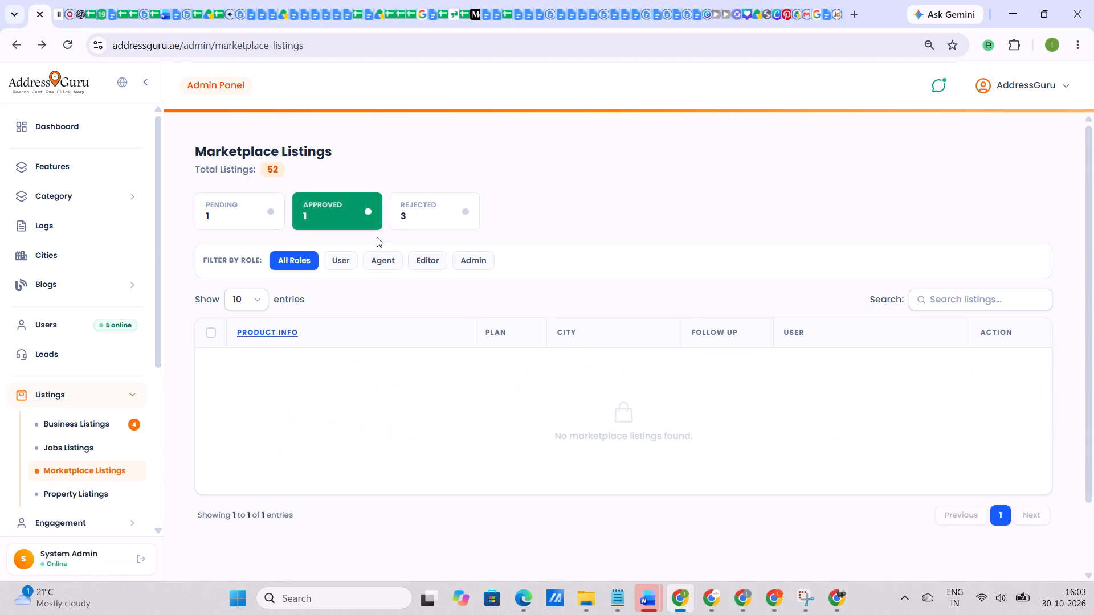
scroll(493, 322, down, 6)
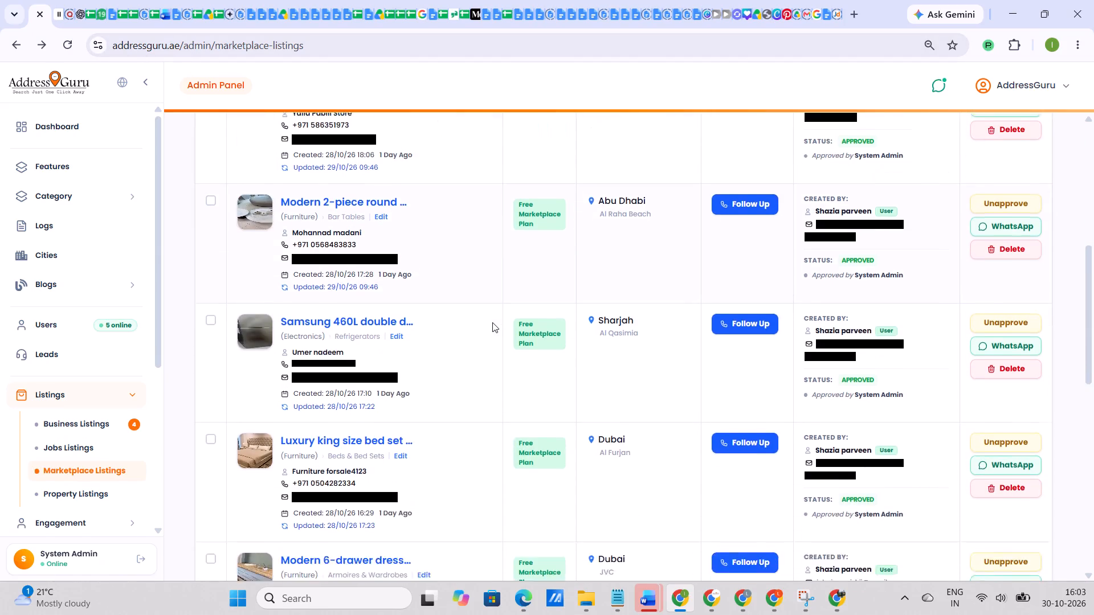
scroll(492, 322, down, 2)
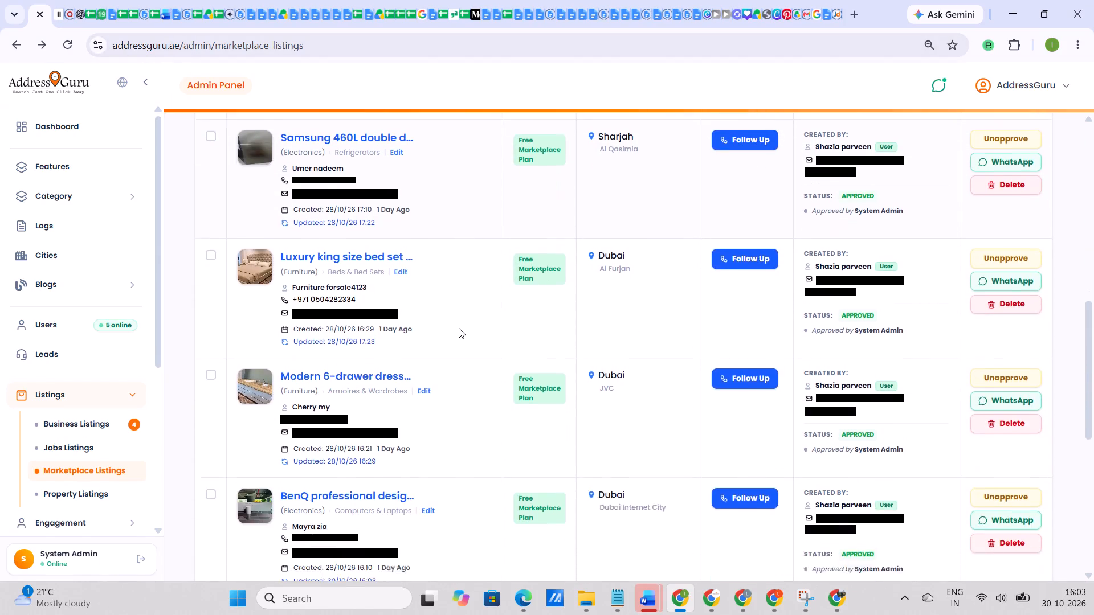
scroll(459, 328, down, 1)
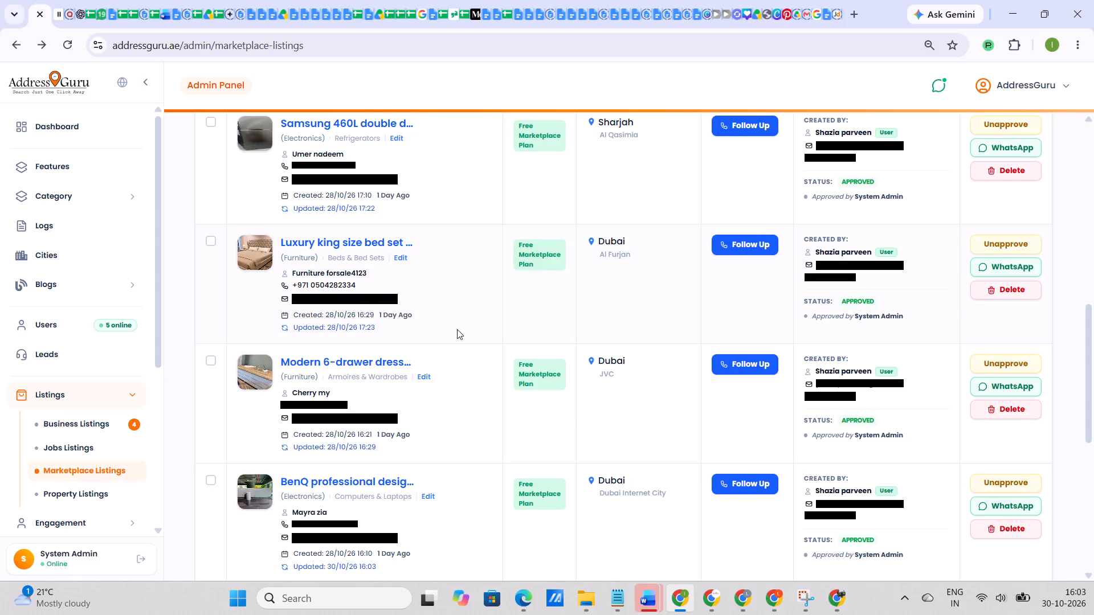
scroll(457, 329, down, 5)
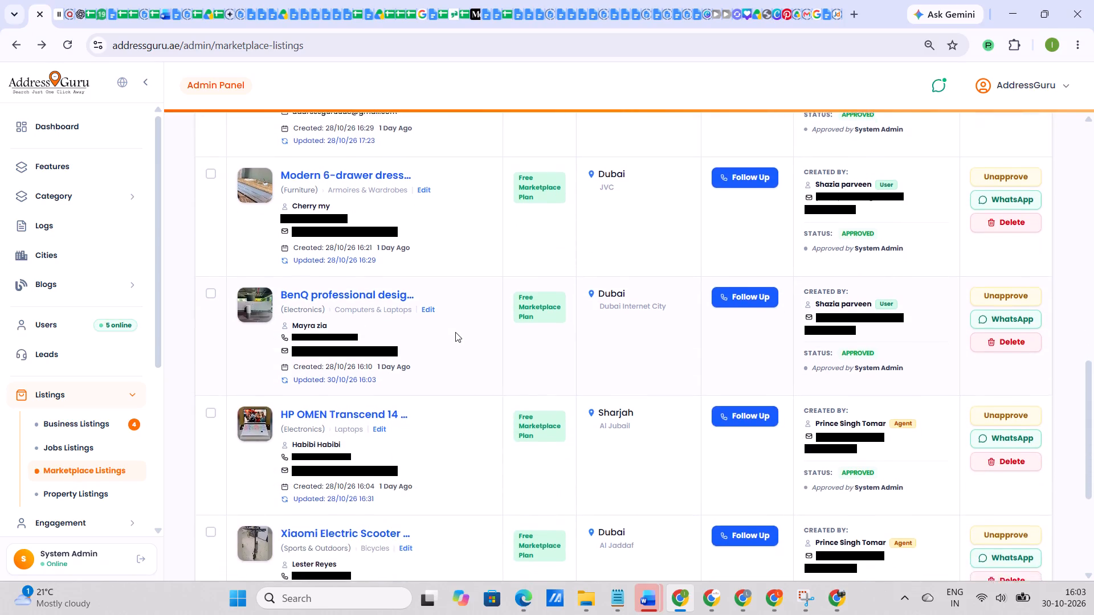
scroll(455, 332, down, 2)
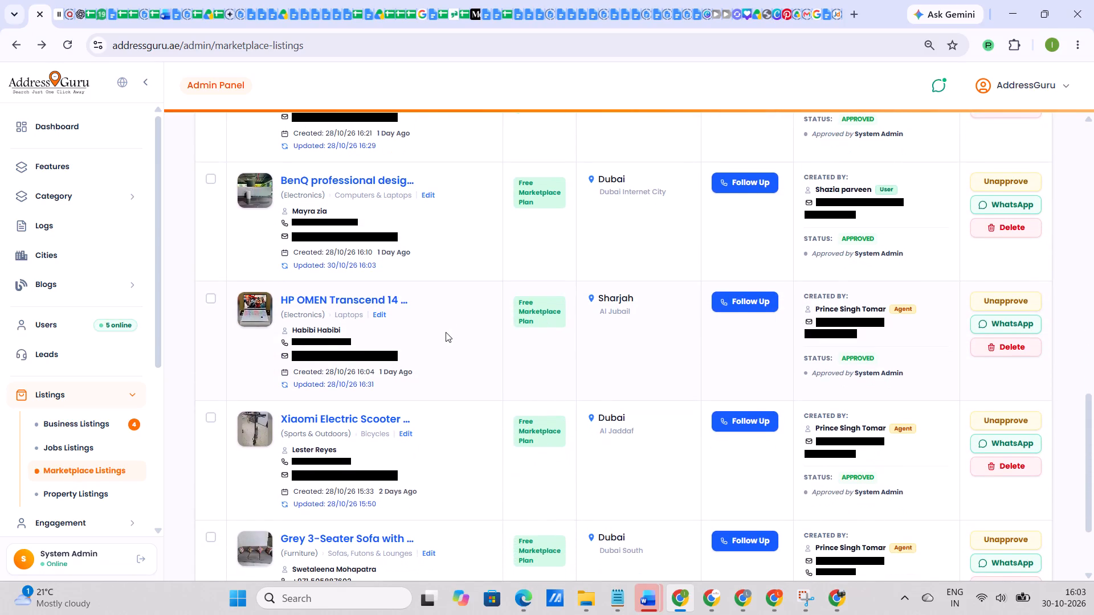
click(377, 314)
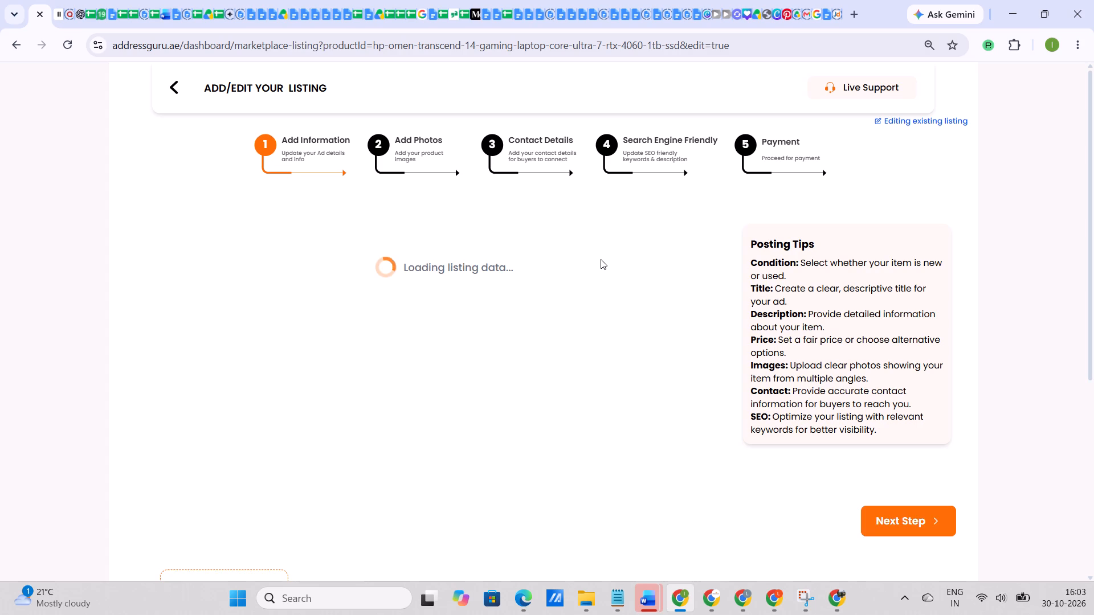
Set the HP OMEN listing's sub-category to Computers & Laptops, proceed to the photos stage, and return to Marketplace Listings.
click(573, 221)
scroll(557, 456, down, 1)
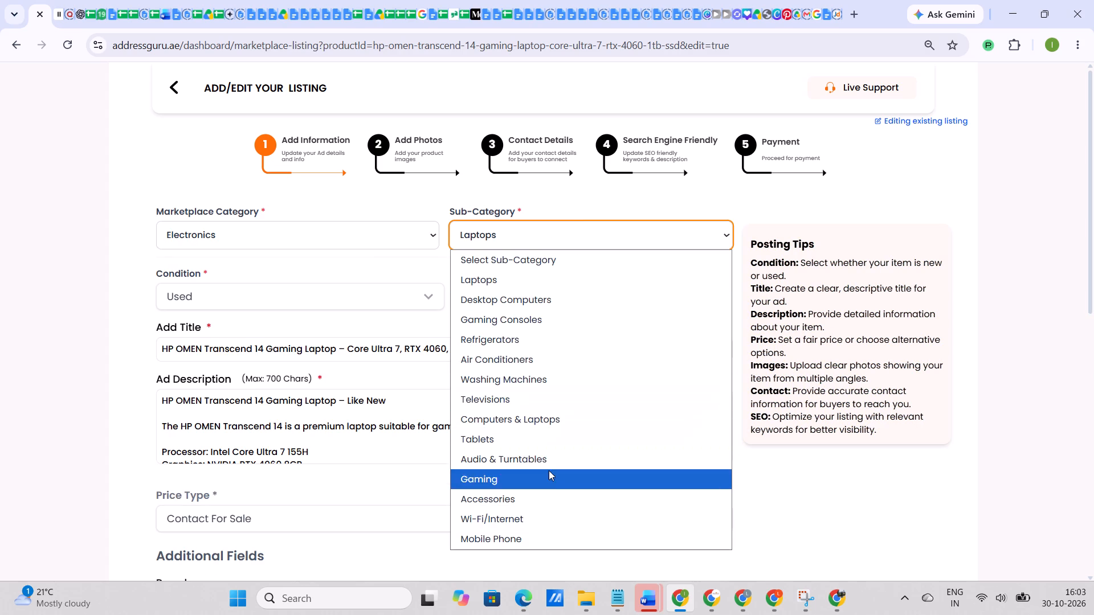
scroll(549, 470, down, 1)
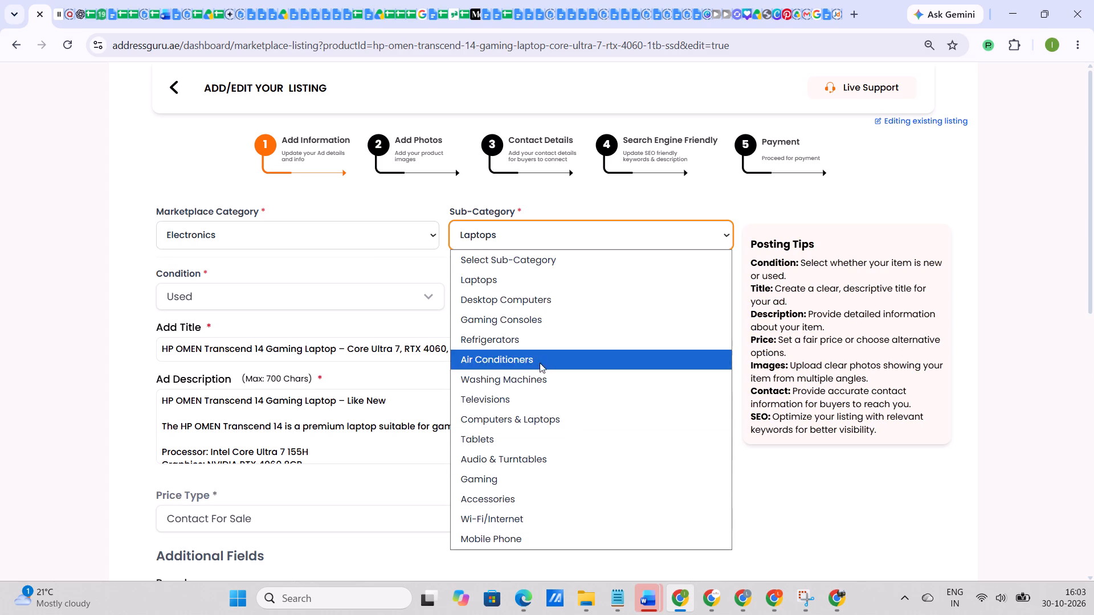
click(540, 414)
scroll(640, 427, down, 1)
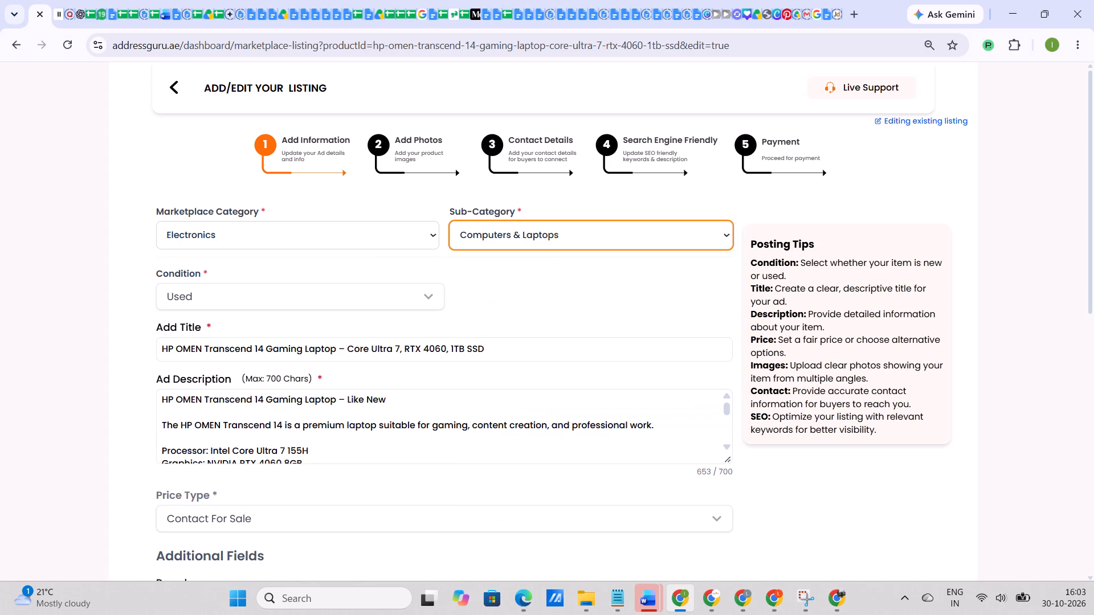
scroll(642, 427, down, 1)
scroll(753, 425, down, 6)
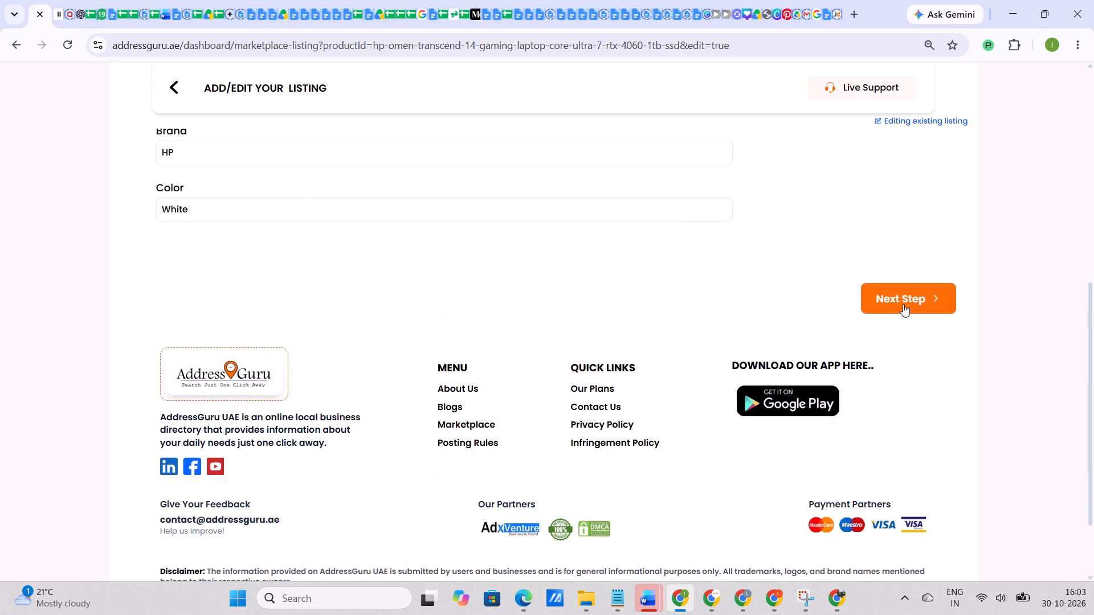
click(903, 301)
click(175, 87)
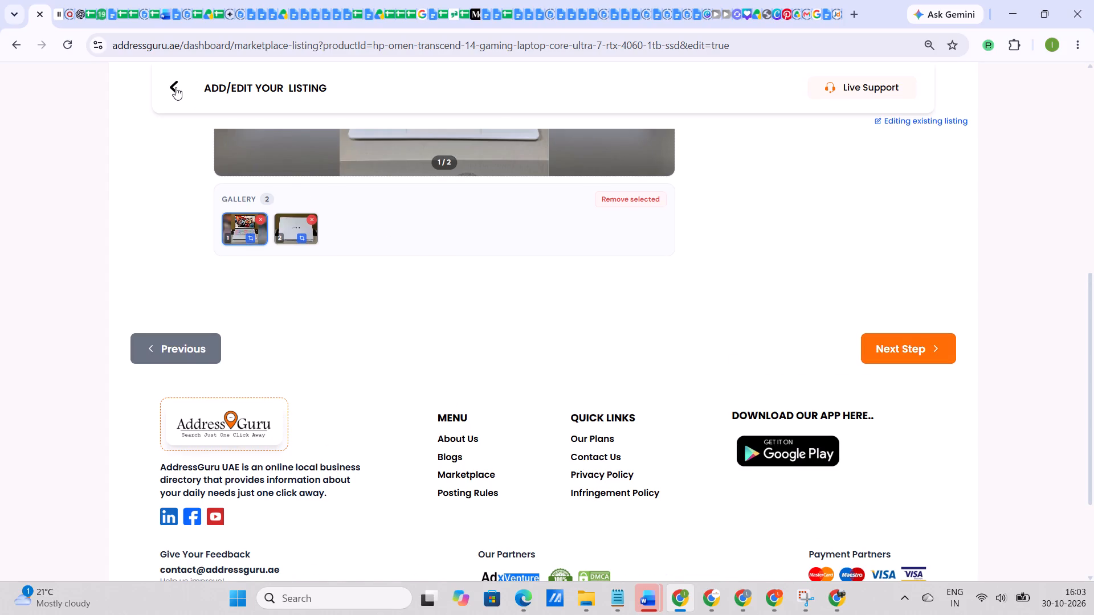
Look through the approved marketplace listings, checking the sub-categories shown under each product.
click(308, 199)
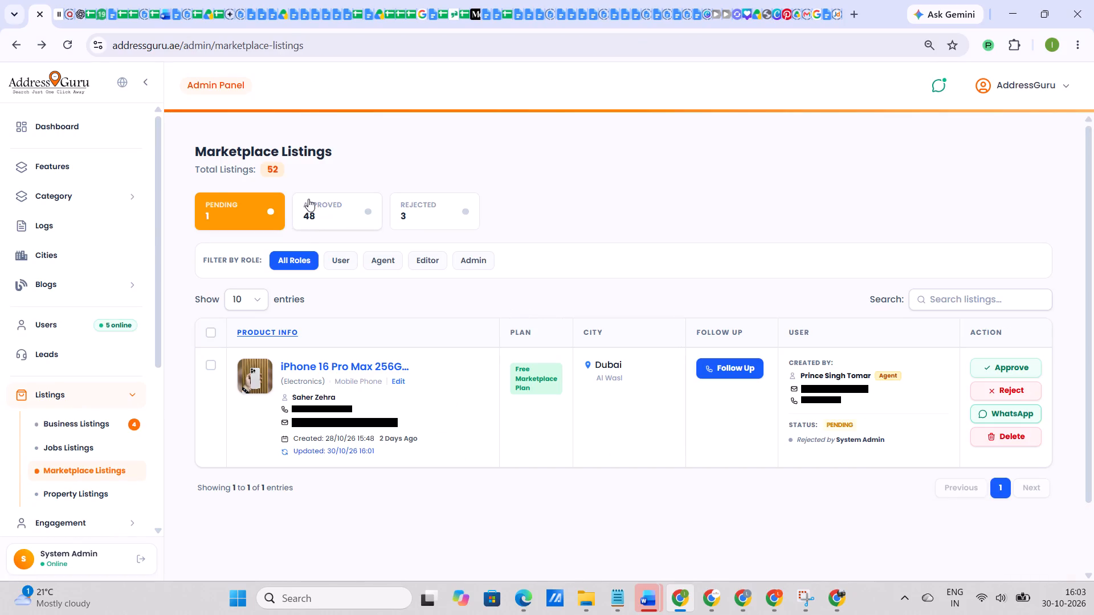
scroll(522, 278, down, 7)
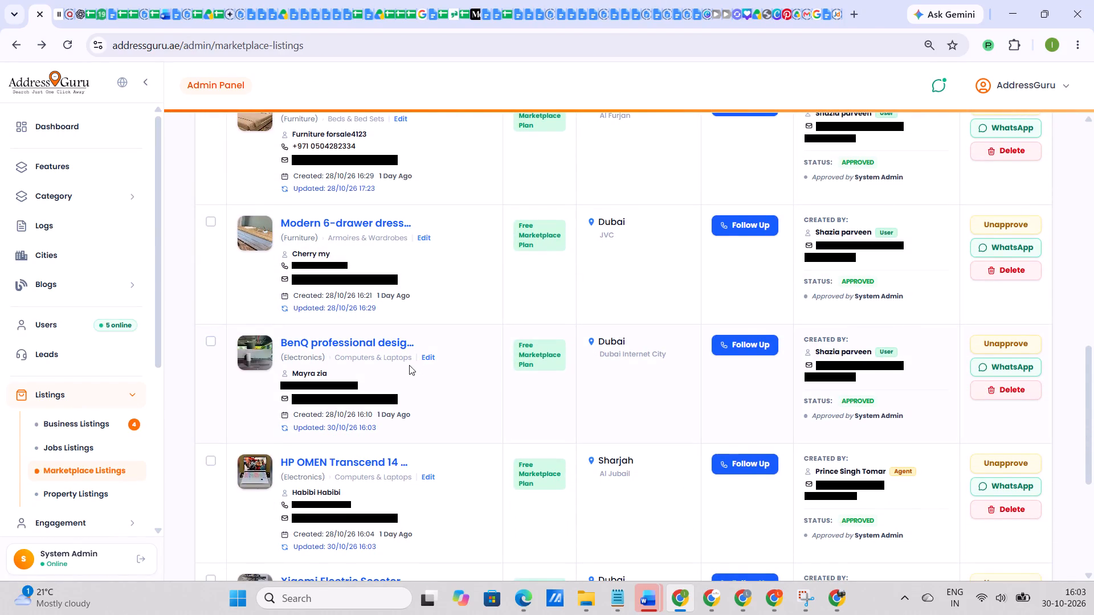
scroll(409, 365, down, 3)
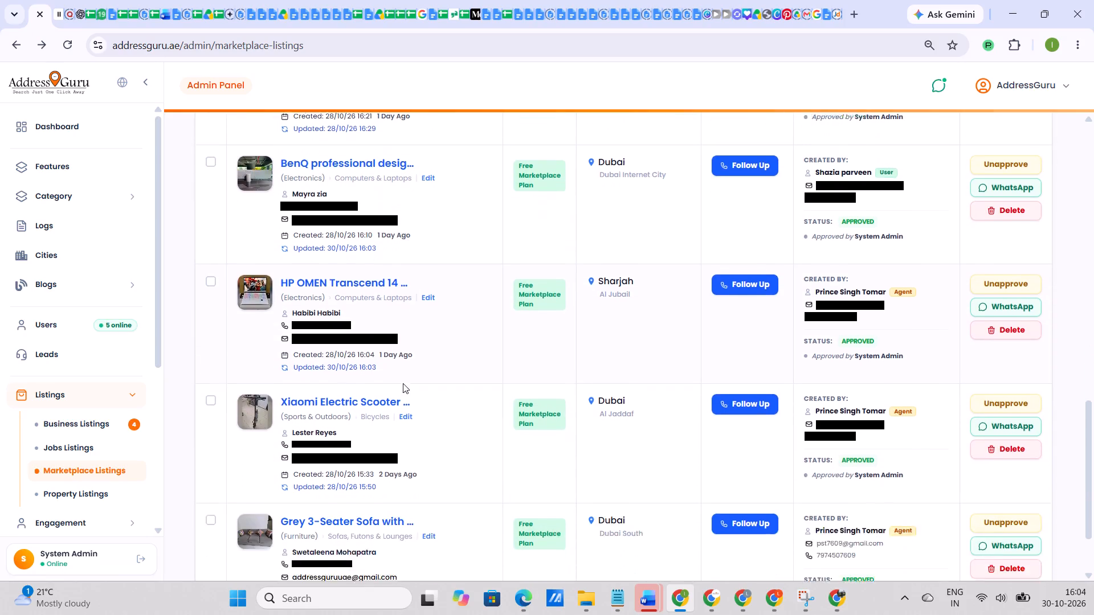
scroll(403, 383, down, 3)
scroll(403, 383, up, 11)
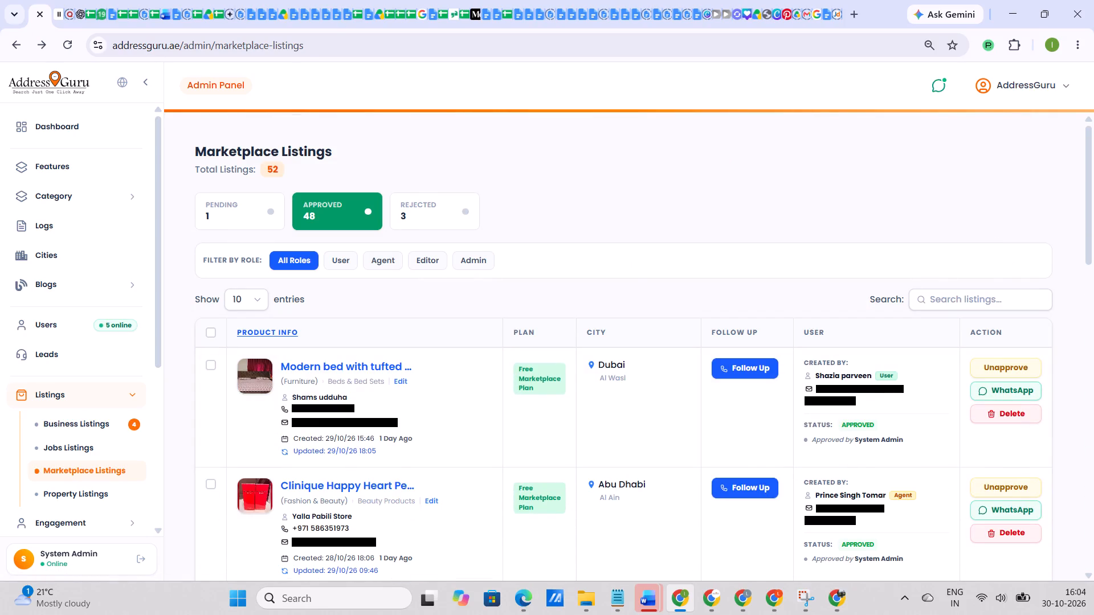
Search the approved listings for "lap", move the Al Ain Centre listing to the Computers & Laptops sub-category as far as the photos stage, and return.
click(974, 298)
text(lap)
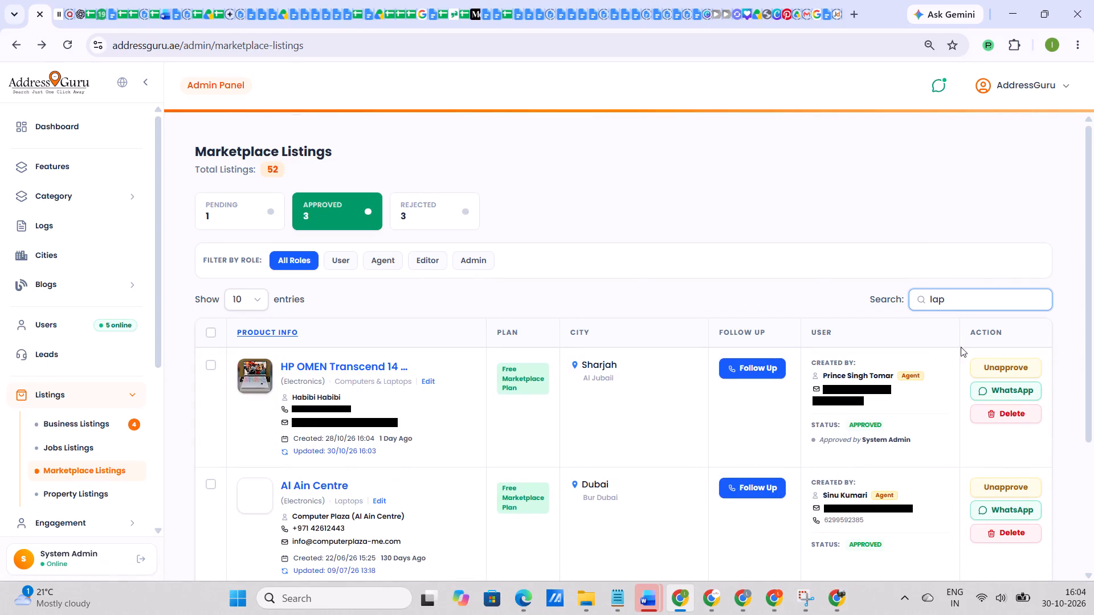
scroll(651, 367, down, 2)
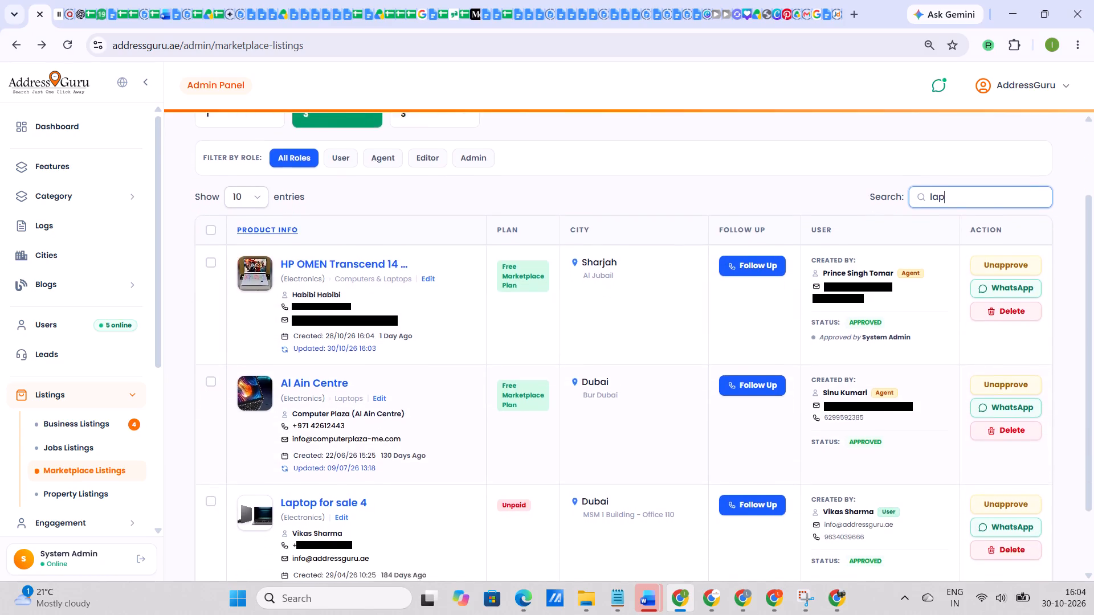
scroll(379, 432, down, 1)
click(381, 393)
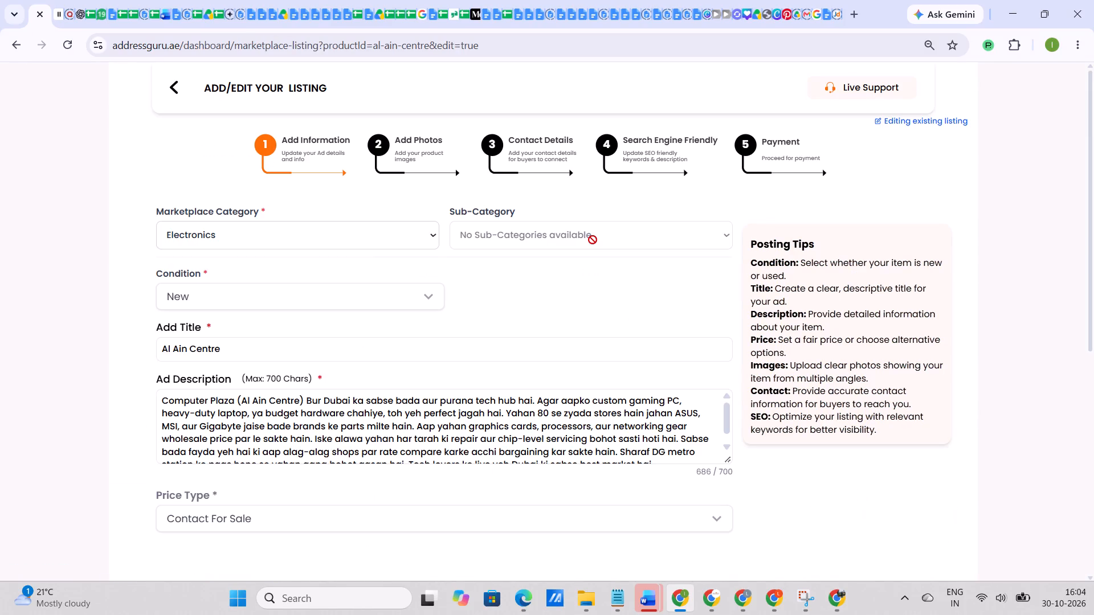
click(593, 240)
click(575, 237)
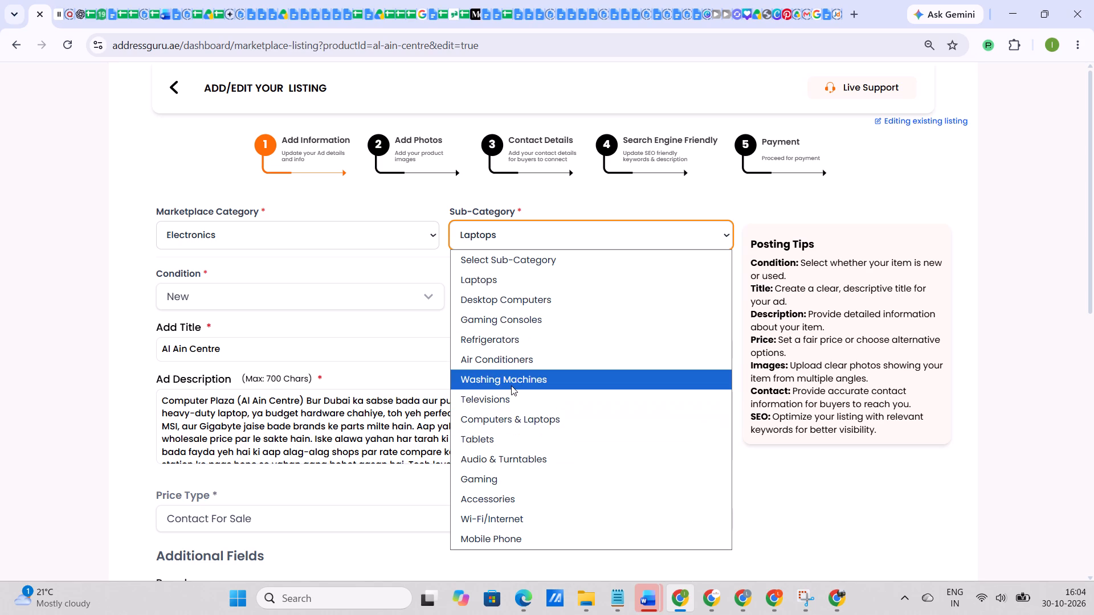
scroll(511, 386, down, 3)
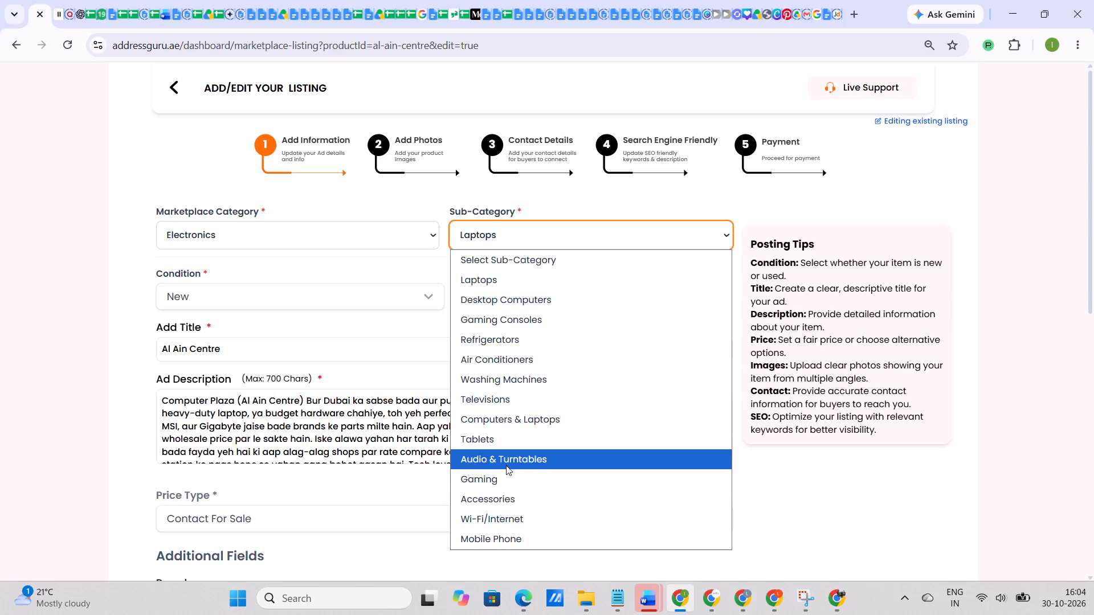
click(513, 417)
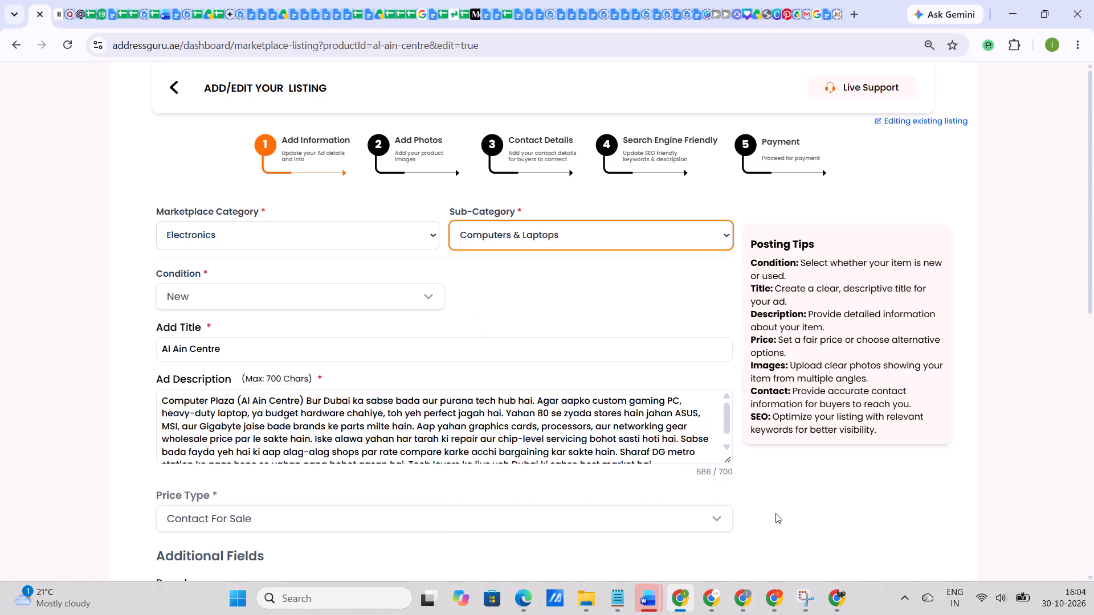
scroll(783, 493, down, 8)
click(901, 198)
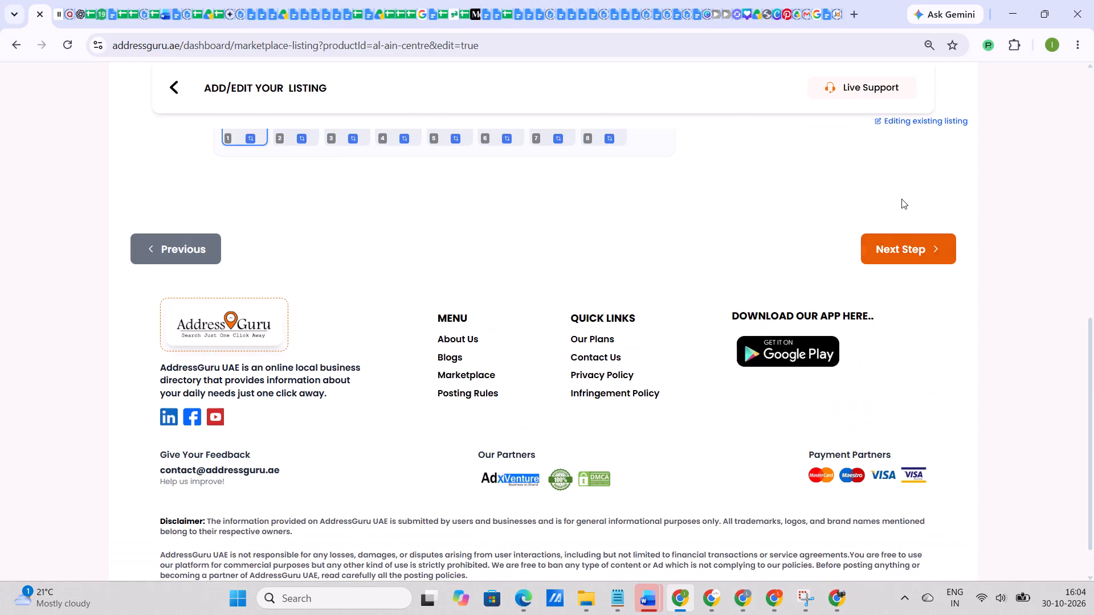
click(172, 84)
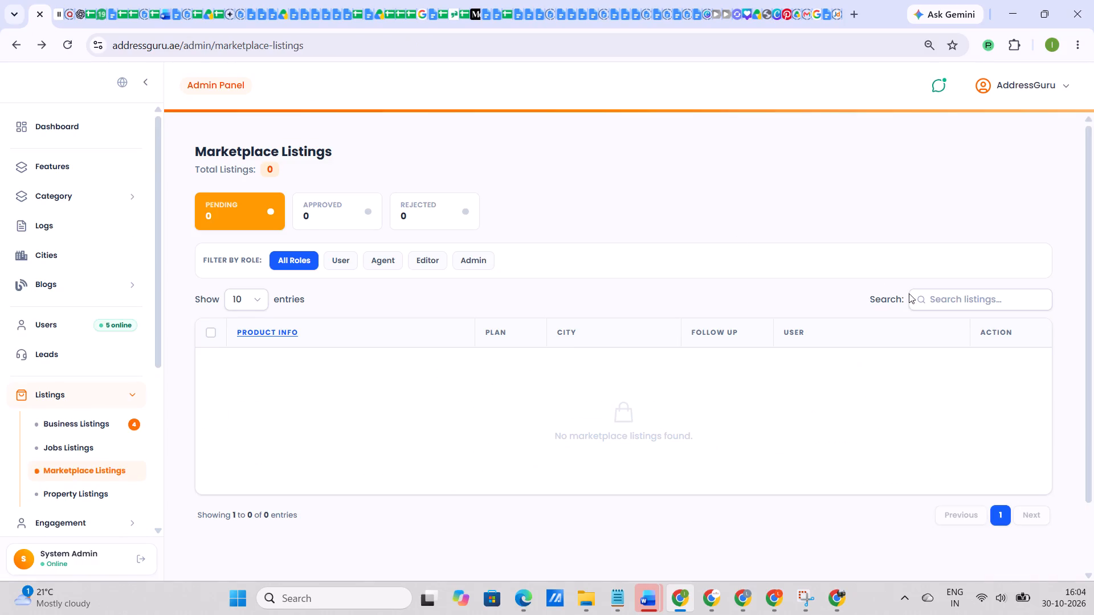
Search the approved listings for "lapt", assign Laptop for sale 4 to the Computers & Laptops sub-category, proceed to the photos stage, and return.
click(943, 300)
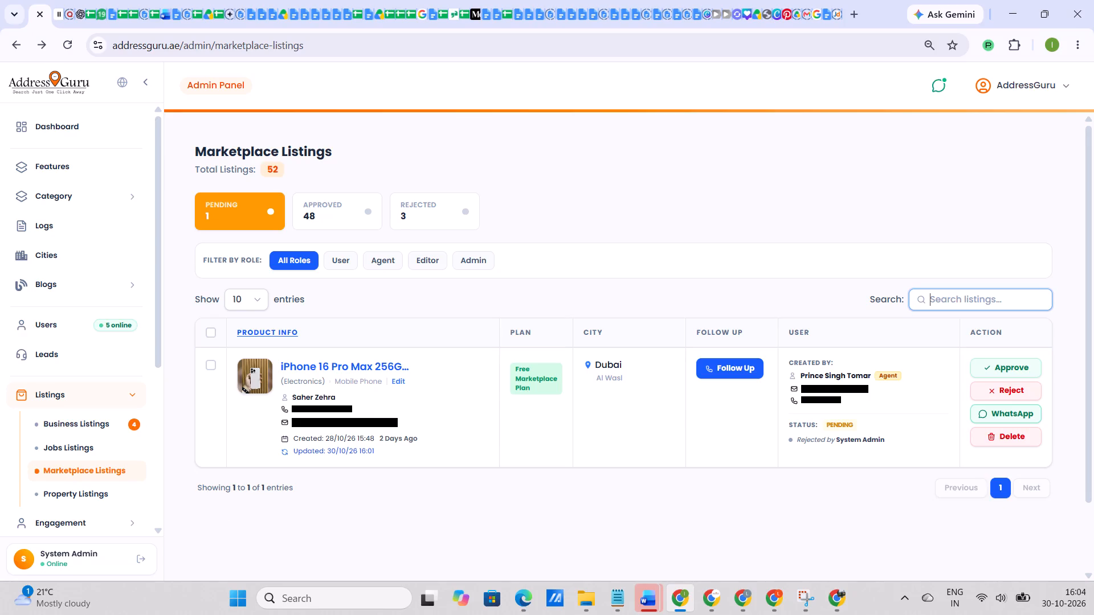
click(364, 194)
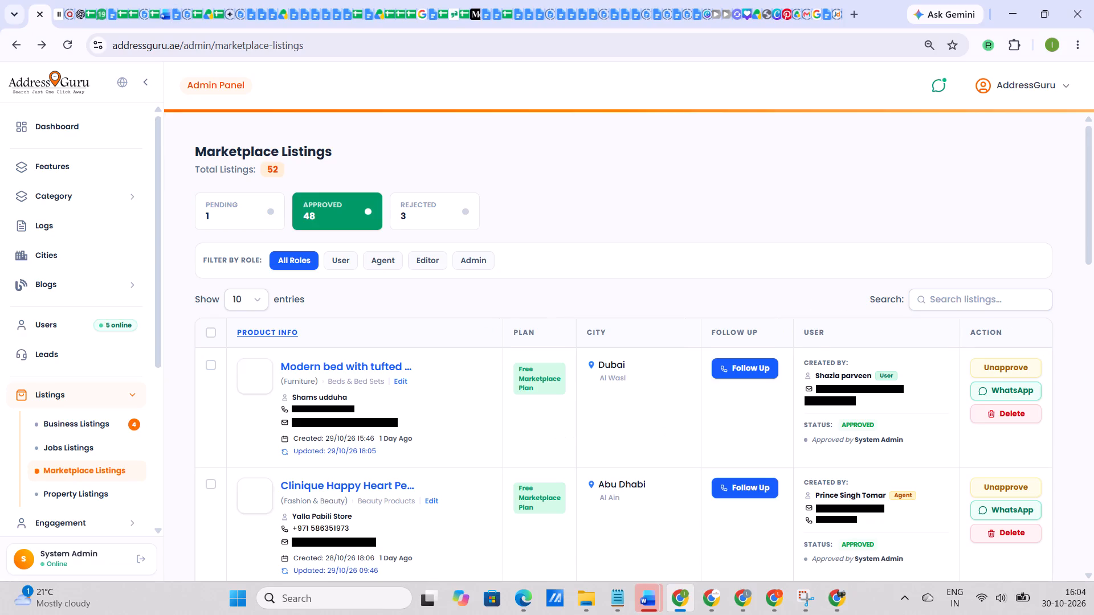
click(942, 301)
text(lap)
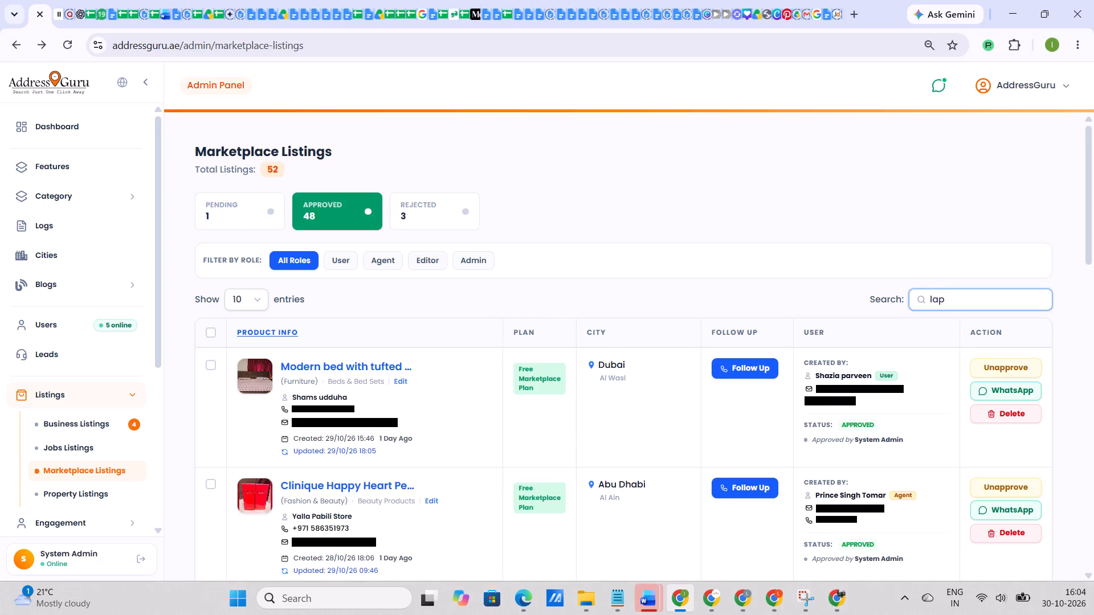
key(t)
scroll(405, 428, down, 1)
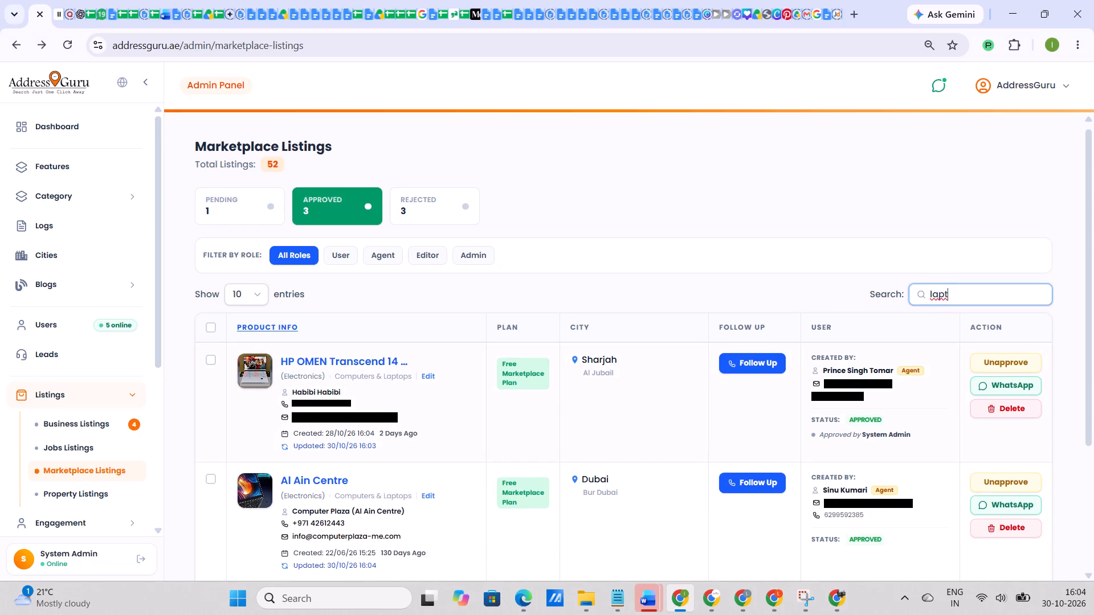
scroll(364, 413, down, 1)
scroll(393, 449, down, 3)
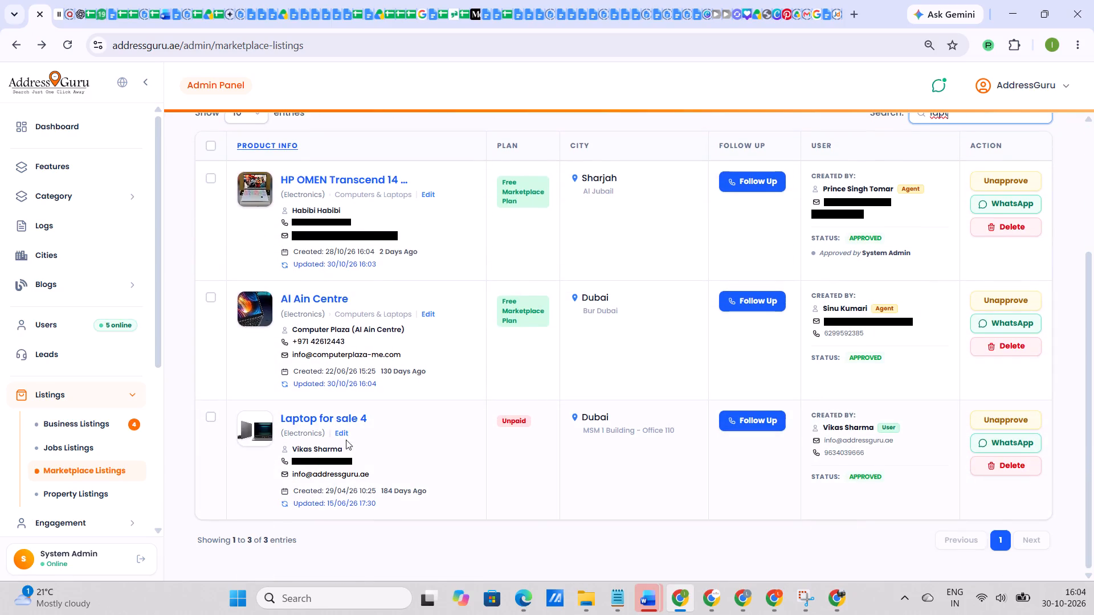
click(344, 432)
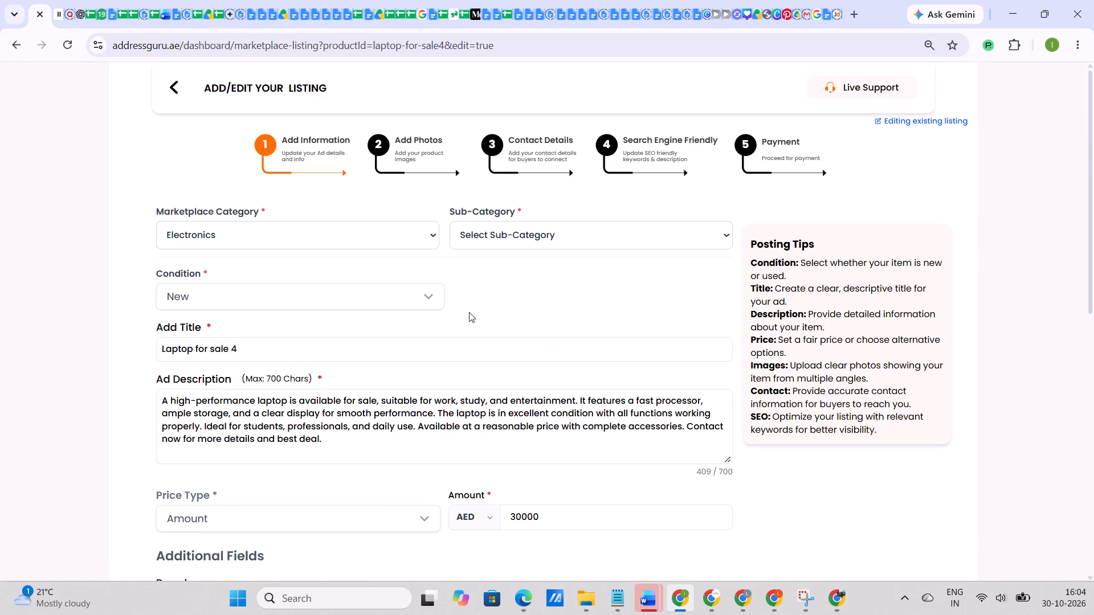
click(527, 235)
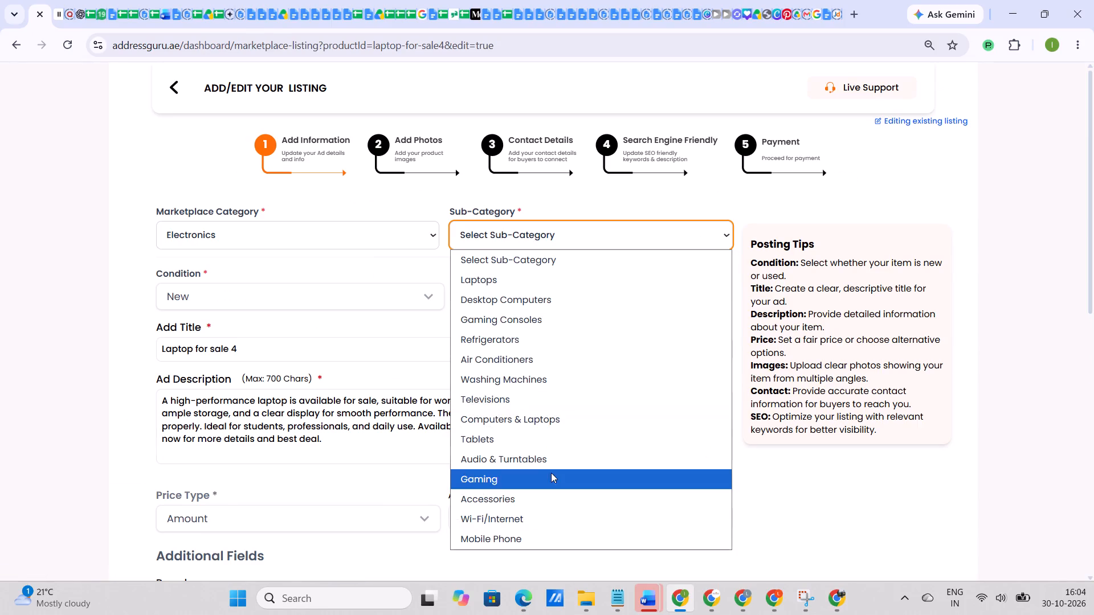
click(530, 421)
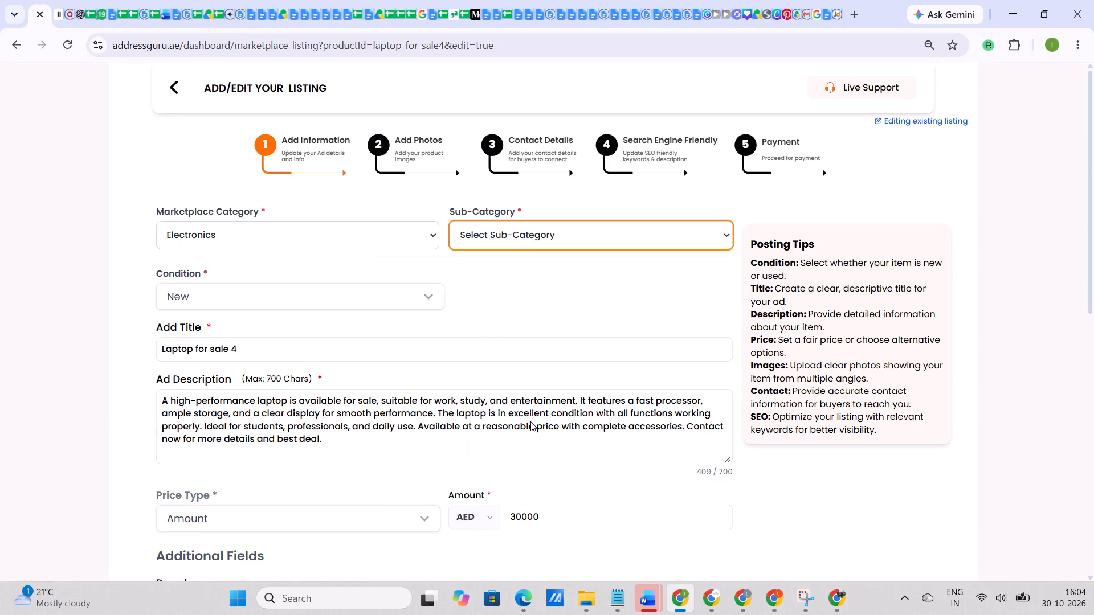
scroll(660, 456, down, 6)
click(886, 280)
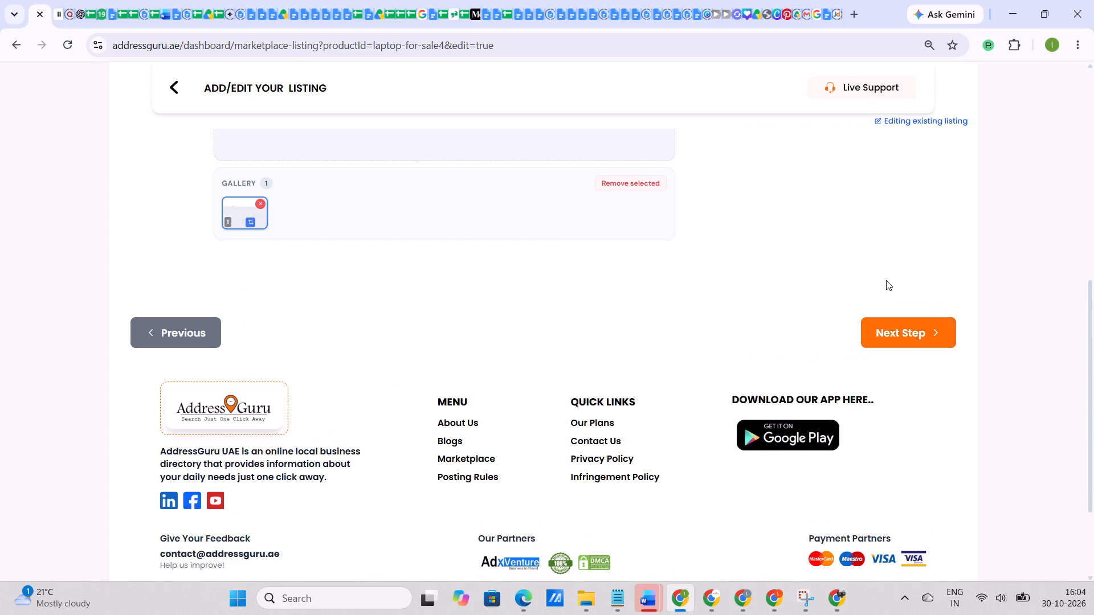
click(176, 91)
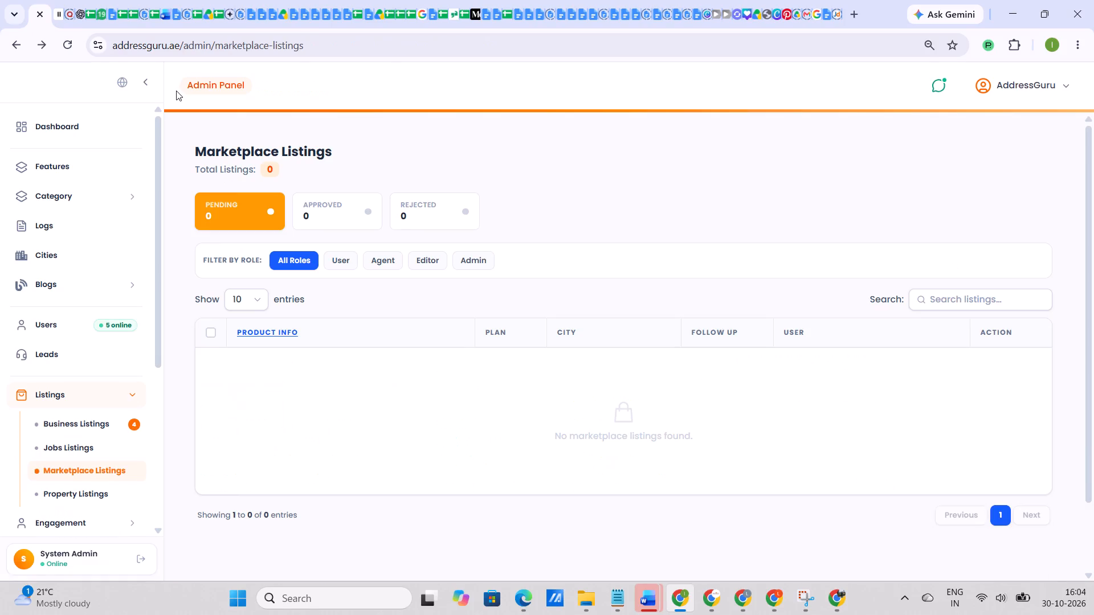
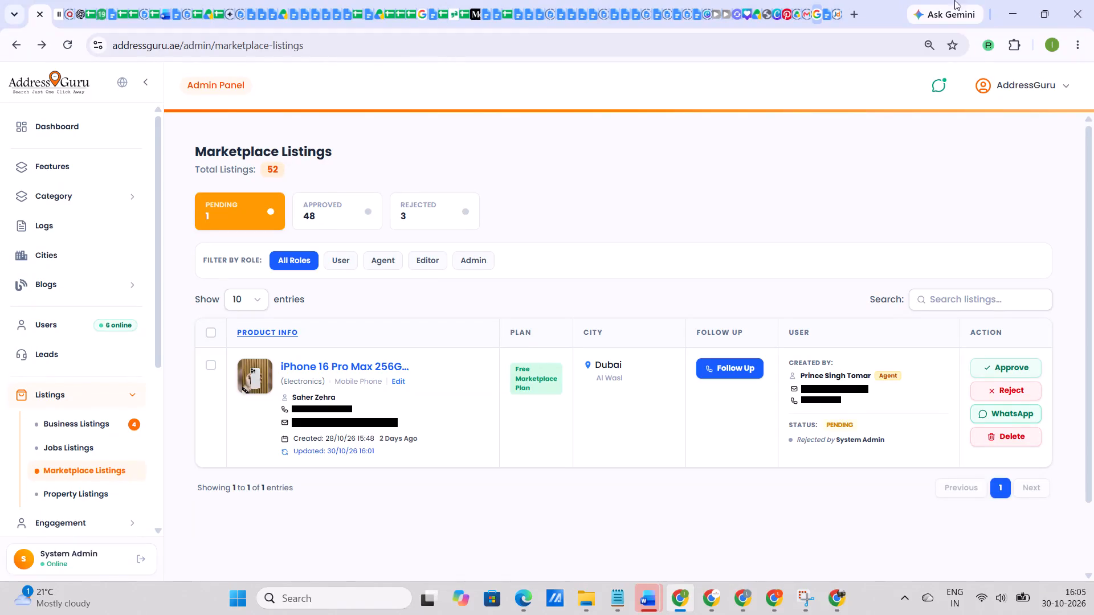
Search the approved marketplace listings for "laptop" and check the sub-category shown under each matching product.
click(977, 292)
text(lo)
key(BackSpace)
key(BackSpace)
text(laptop)
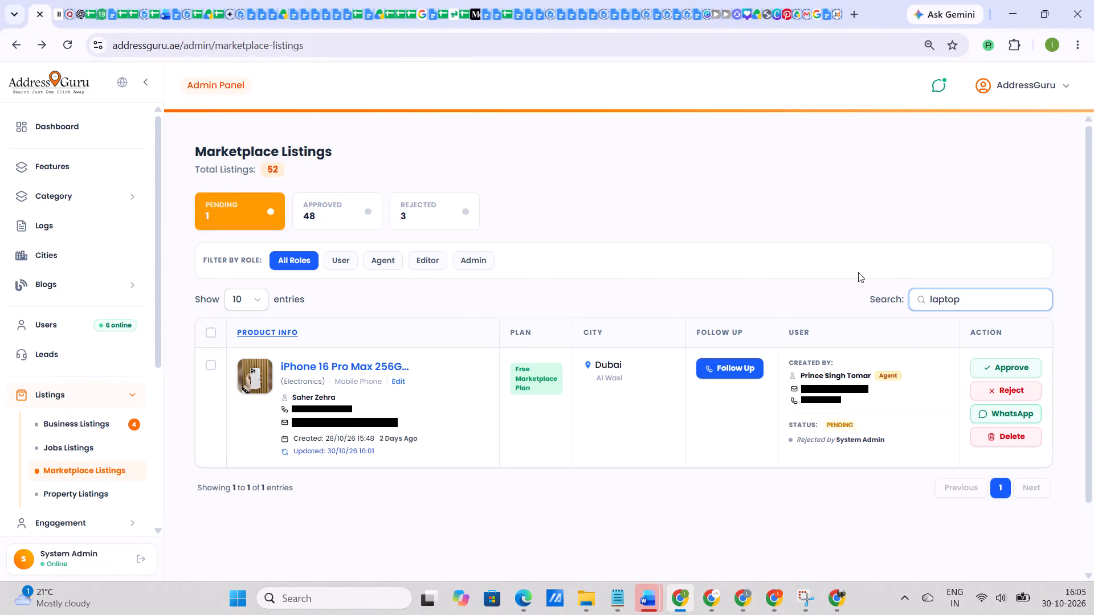
click(366, 211)
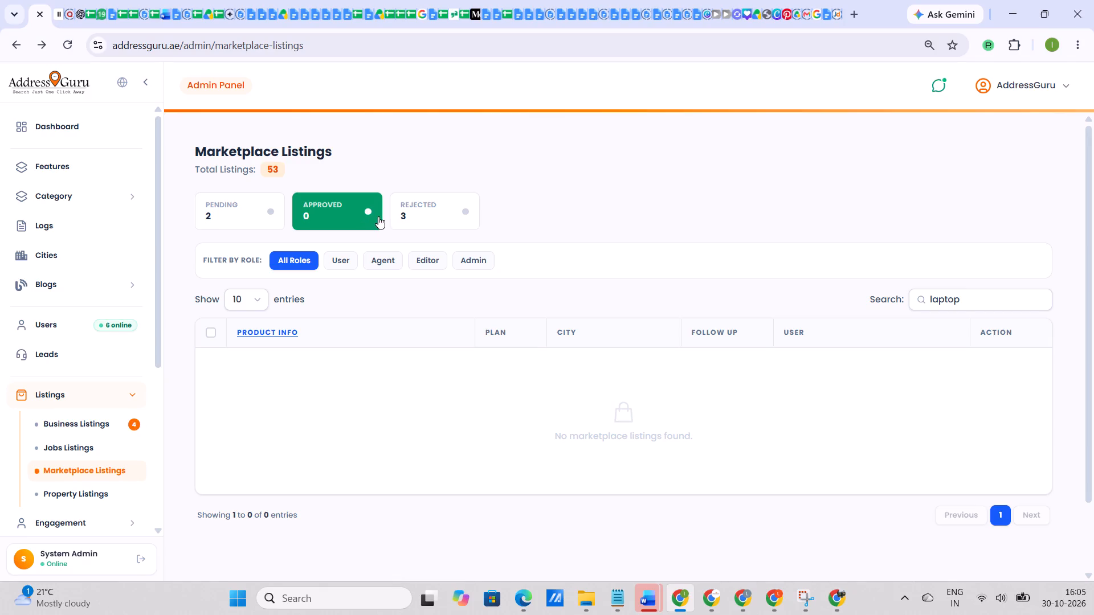
click(974, 300)
scroll(445, 423, down, 2)
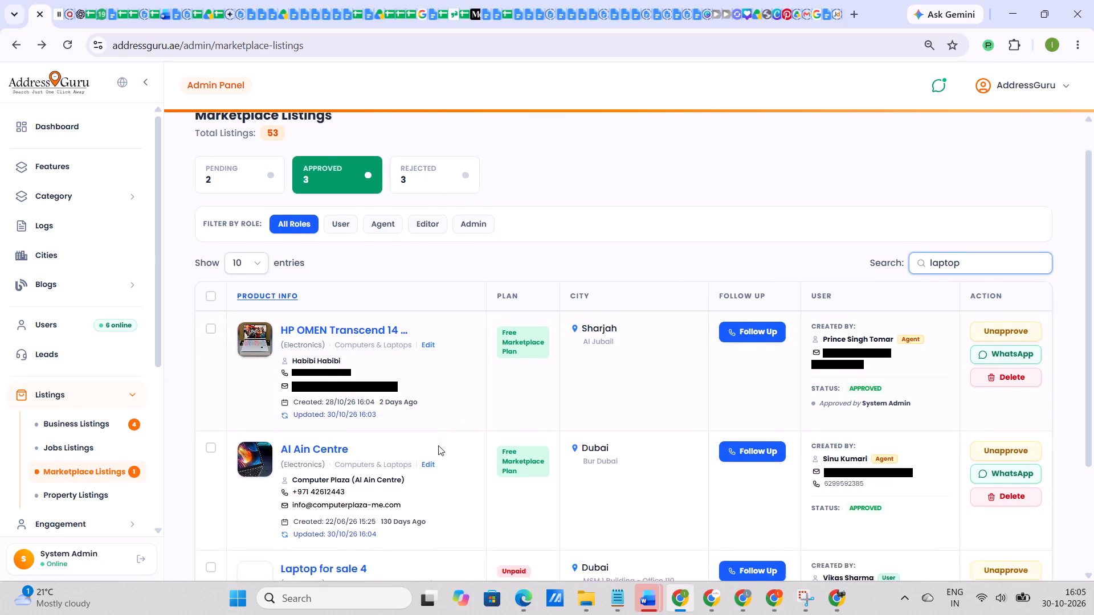
scroll(438, 445, down, 2)
scroll(433, 452, up, 1)
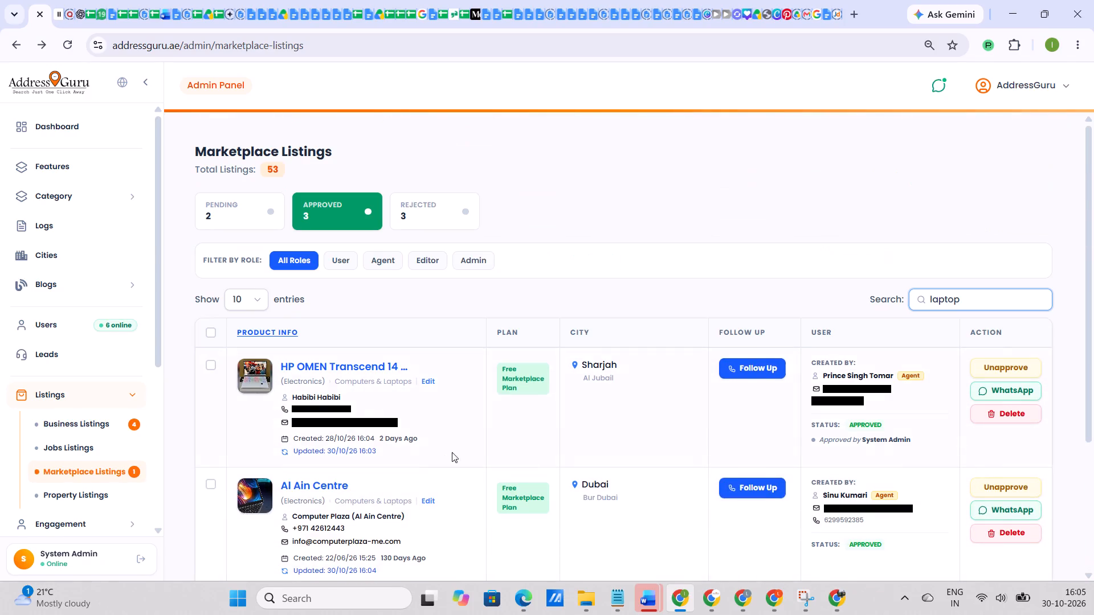
Search the approved listings for "compu" and for "desk" to look for other computer products.
drag(979, 296, 803, 311)
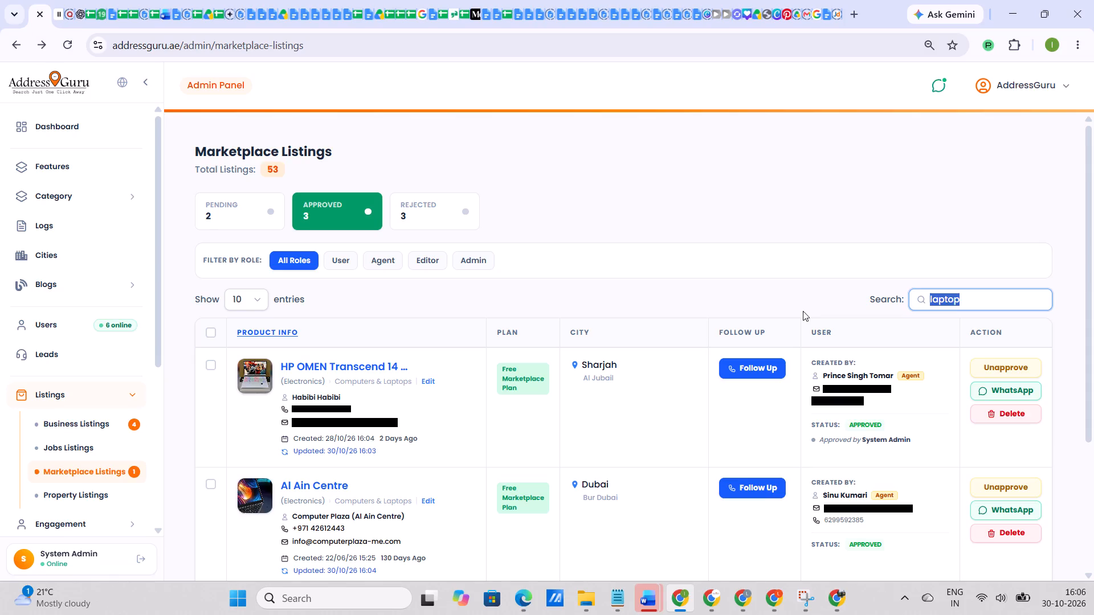
text(compu)
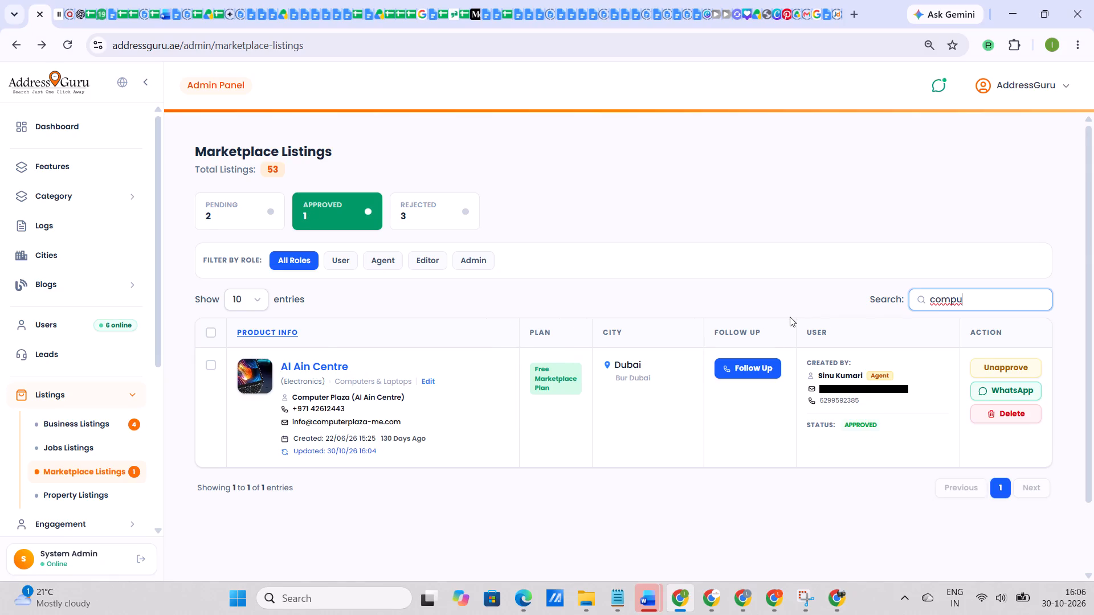
drag(967, 301, 822, 314)
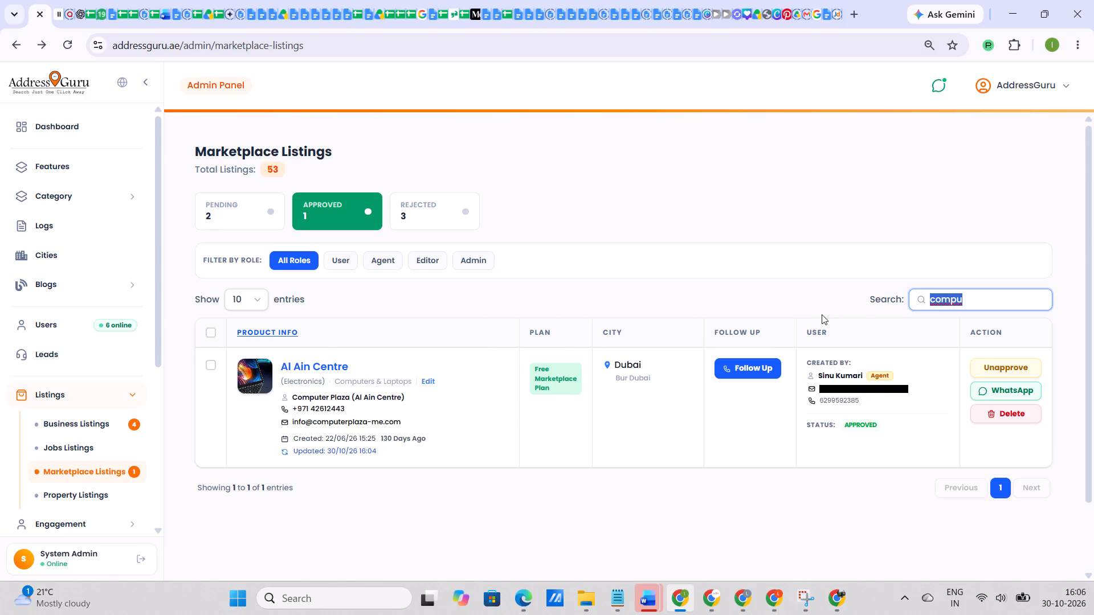
text(desk)
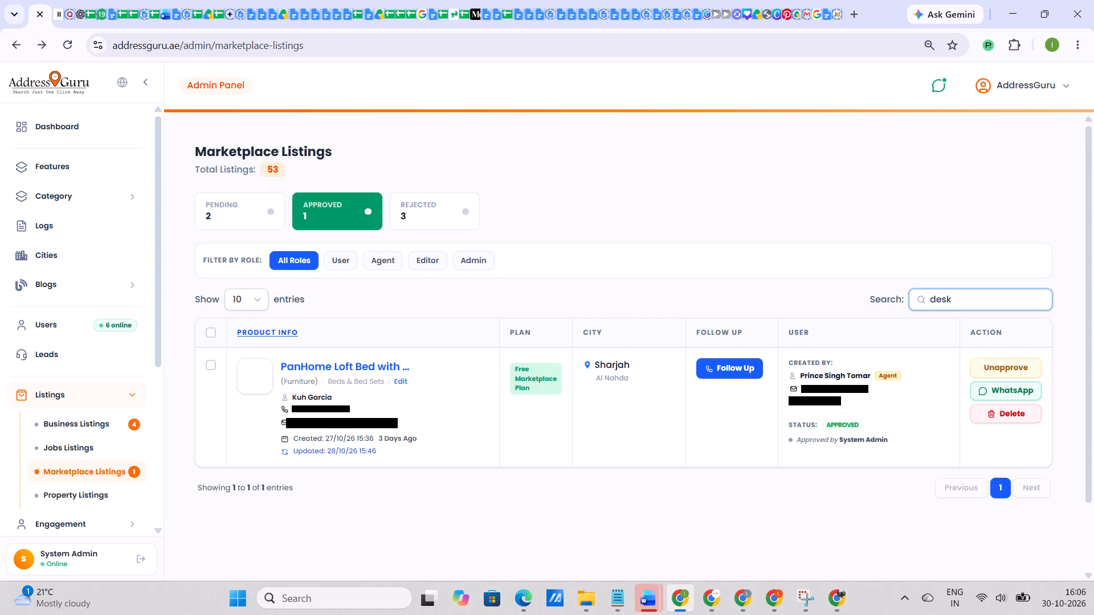
Clear the search and look through page 1 of the approved listings, checking each product's category and sub-category.
key(BackSpace)
key(BackSpace)
key(BackSpace)
key(BackSpace)
key(BackSpace)
key(BackSpace)
key(BackSpace)
key(BackSpace)
key(BackSpace)
key(BackSpace)
scroll(424, 327, down, 4)
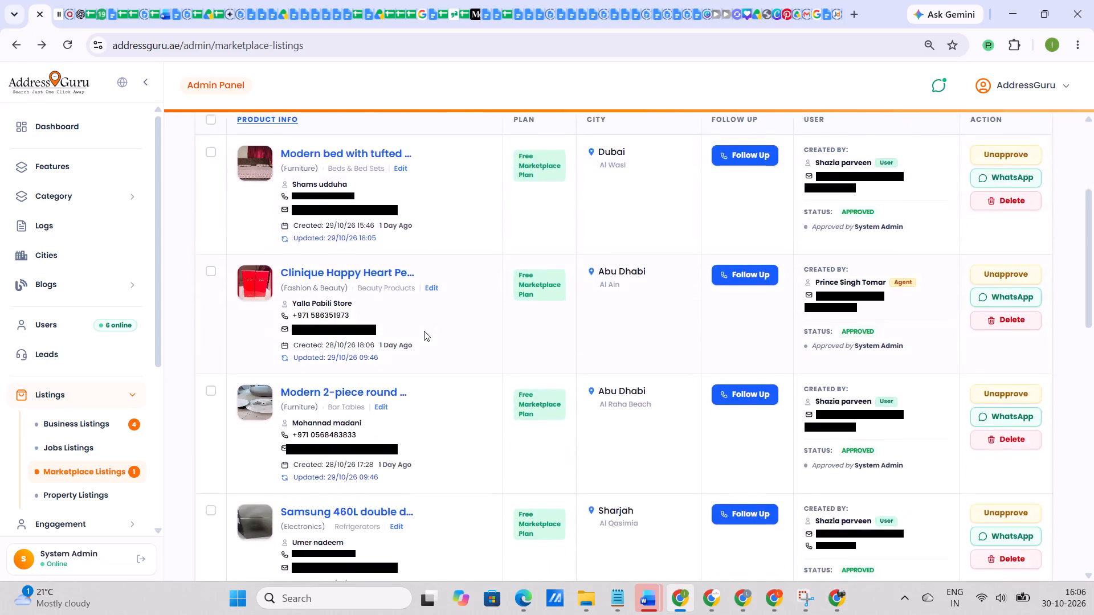
scroll(424, 331, down, 3)
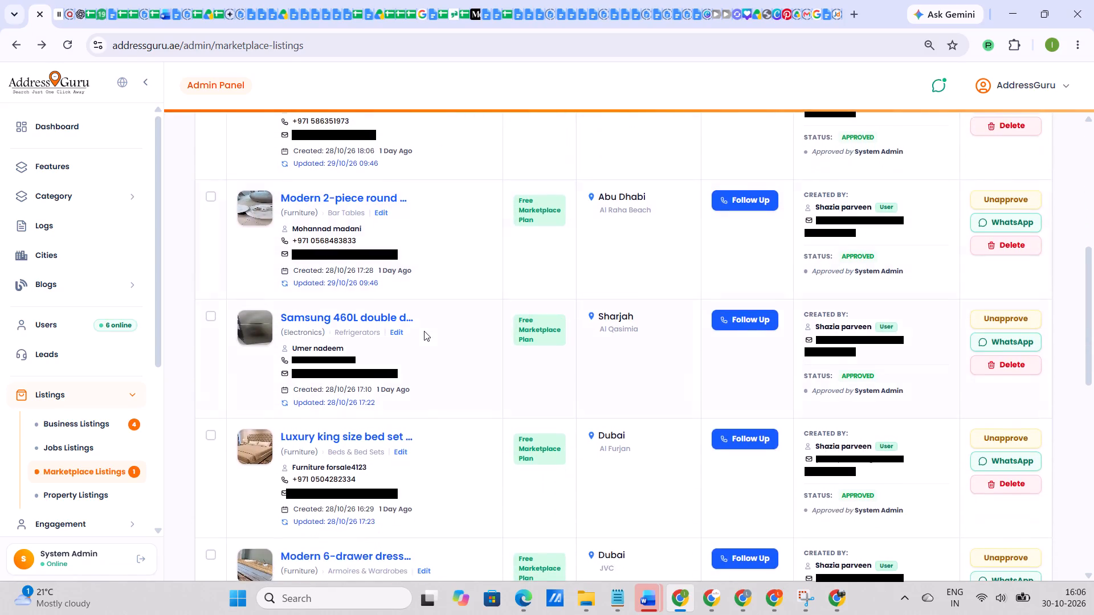
scroll(424, 331, down, 2)
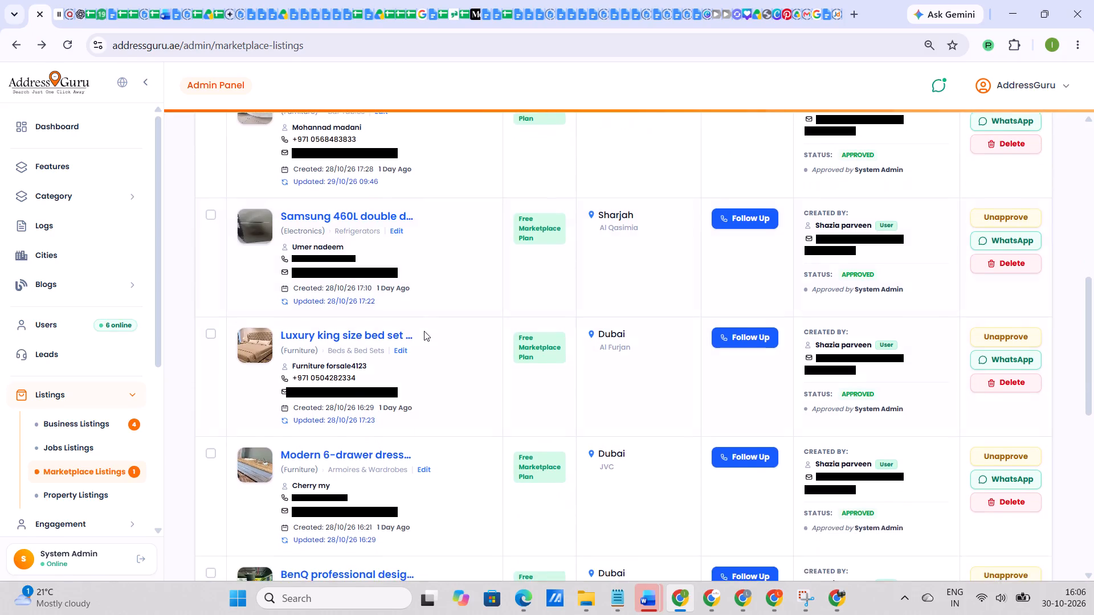
scroll(424, 331, down, 5)
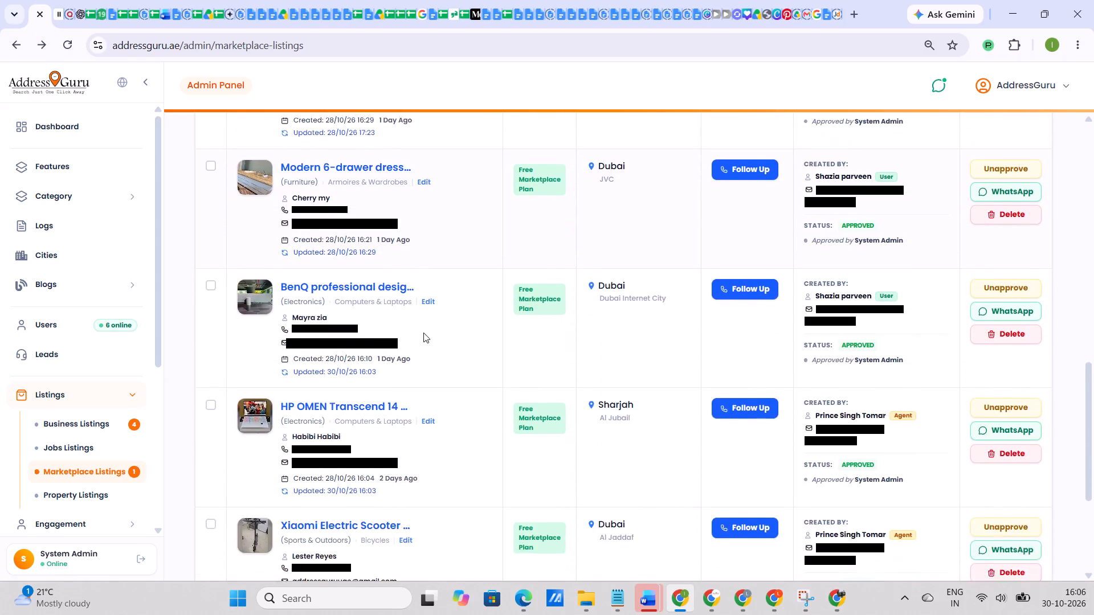
scroll(386, 396, down, 3)
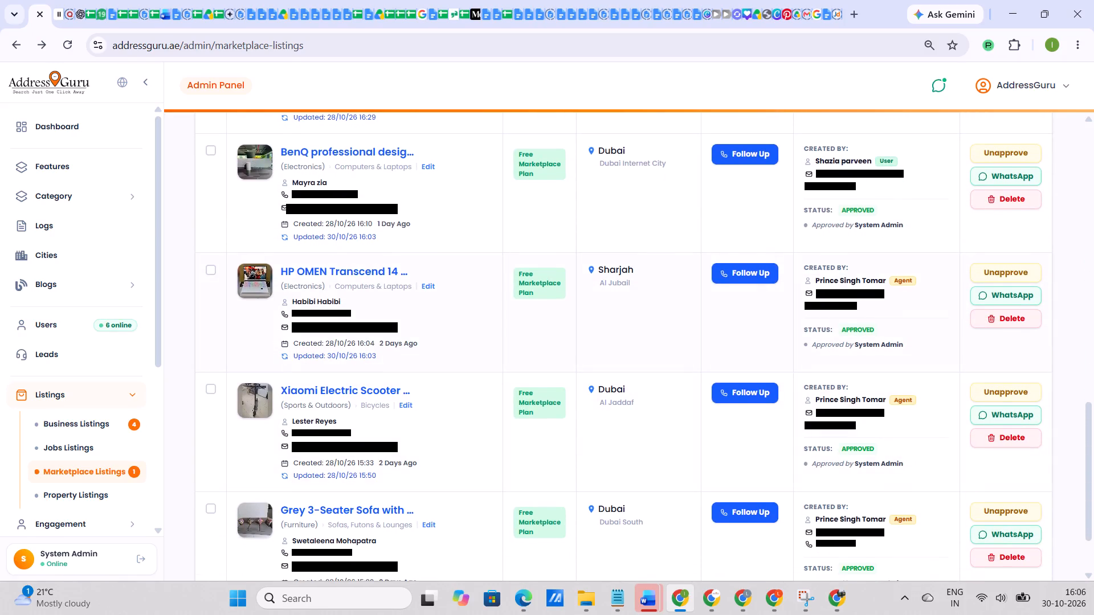
scroll(368, 346, down, 2)
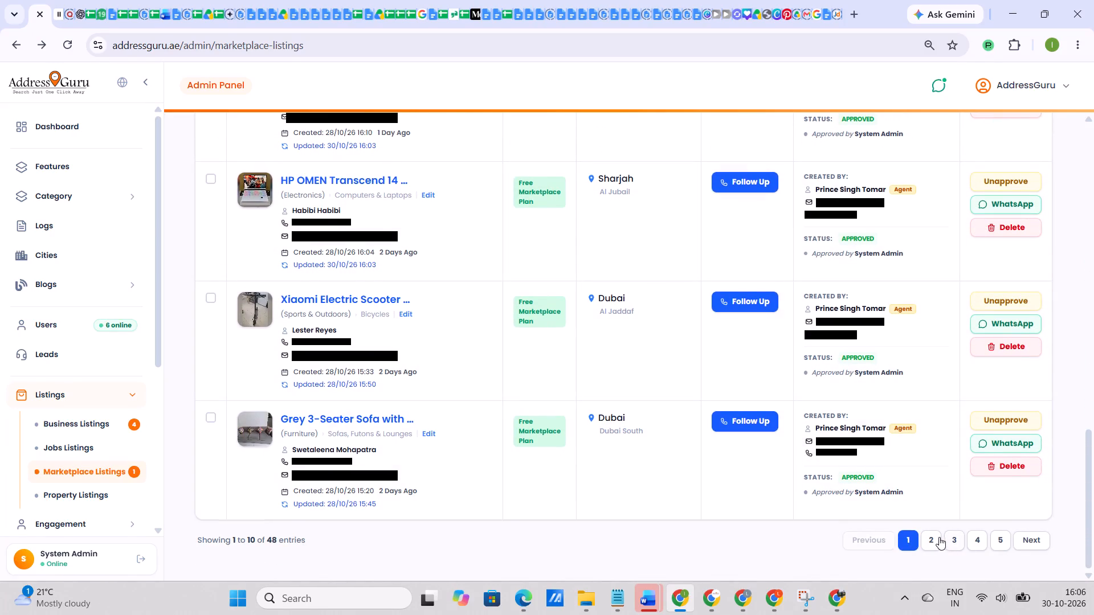
Look through page 2 of the approved listings for computer or laptop products needing a sub-category change.
click(936, 537)
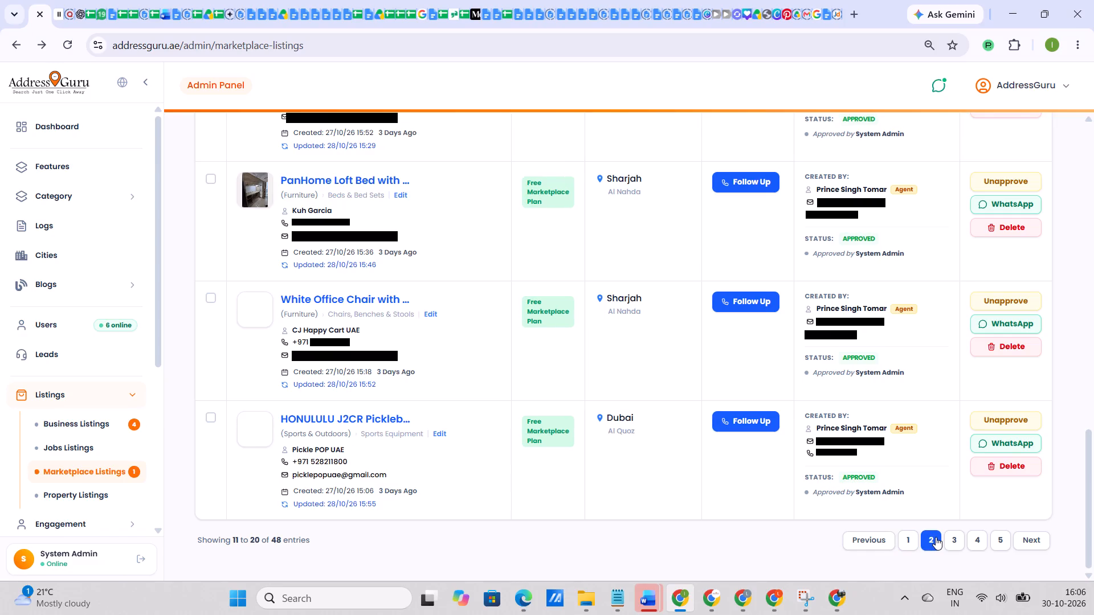
scroll(712, 276, up, 8)
scroll(712, 276, down, 1)
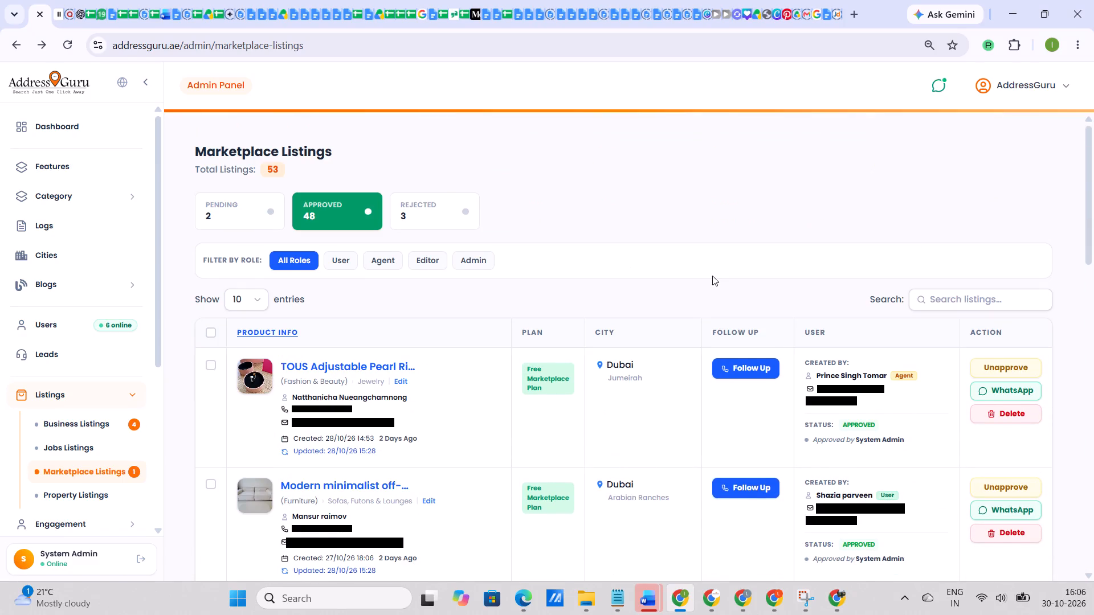
scroll(712, 276, down, 9)
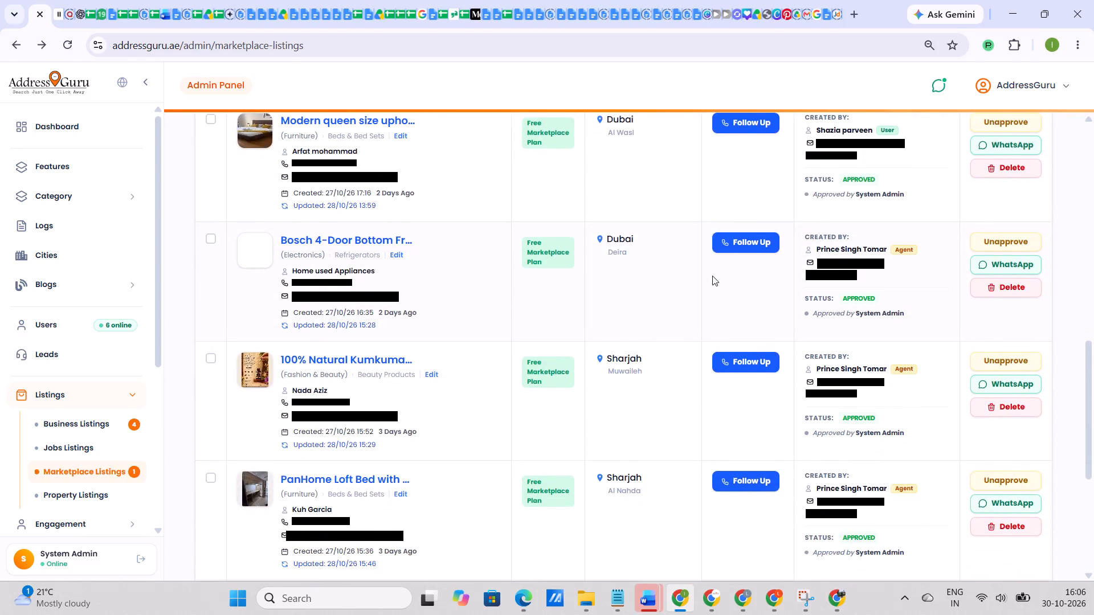
scroll(712, 276, down, 4)
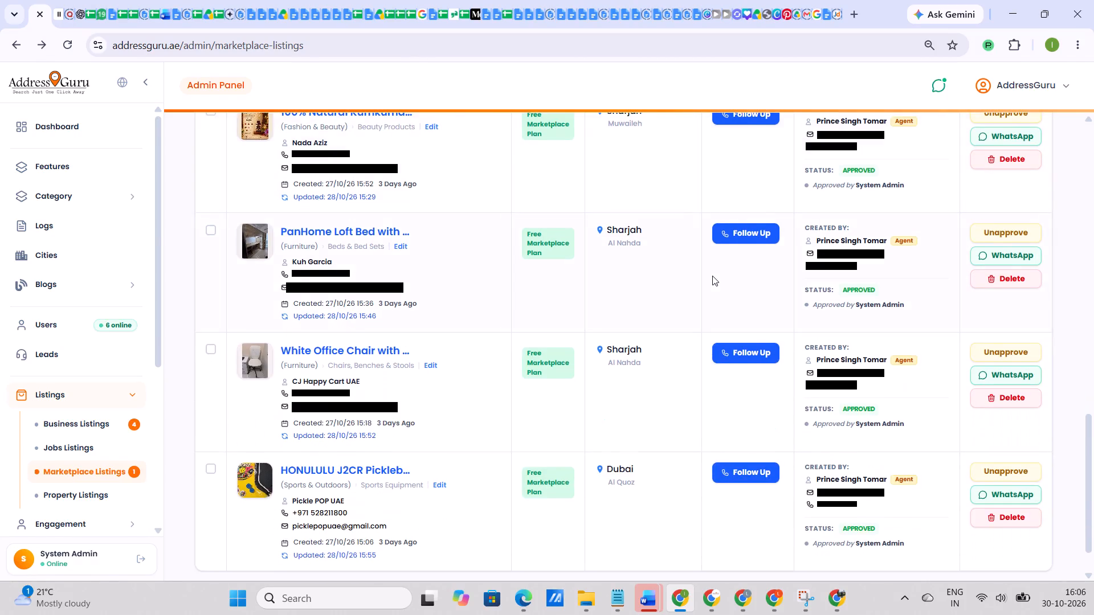
scroll(712, 276, down, 1)
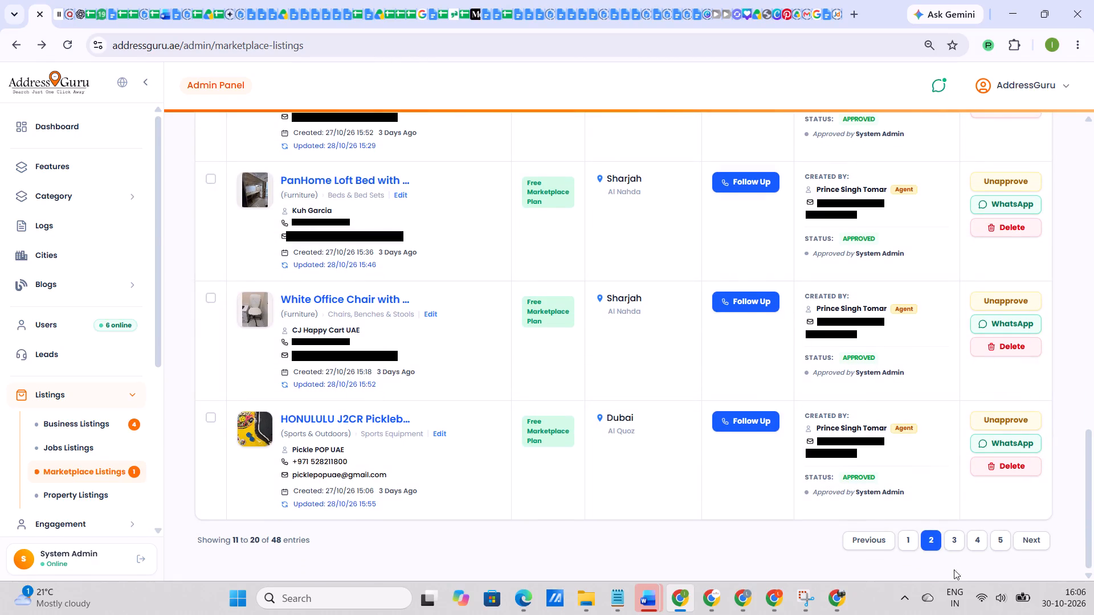
Look through page 3 of the approved listings, checking the category and sub-category under each product.
click(954, 545)
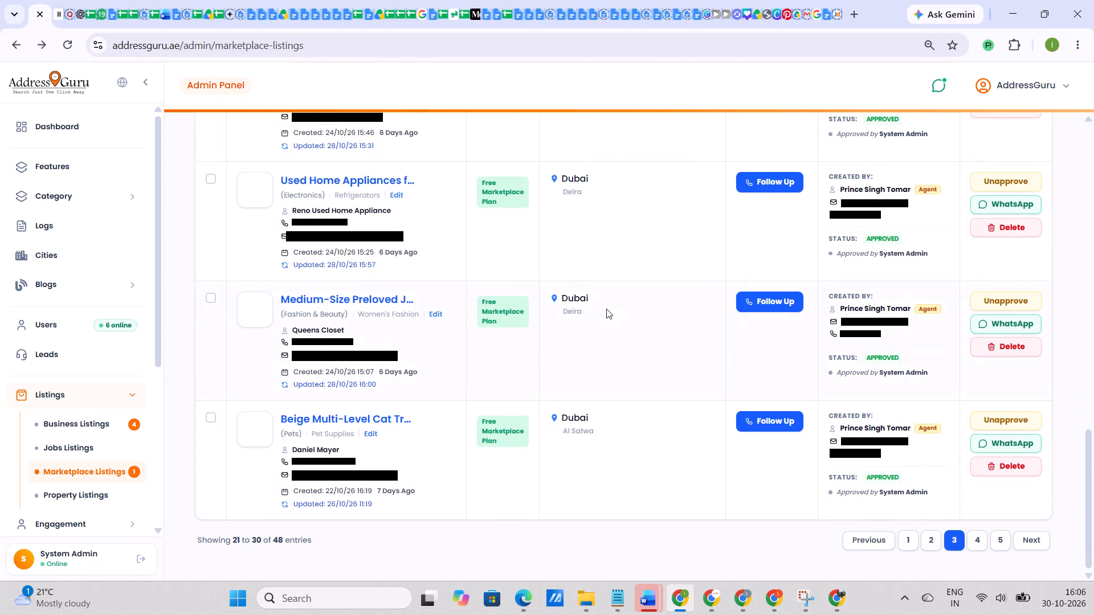
scroll(606, 309, up, 5)
scroll(606, 309, down, 2)
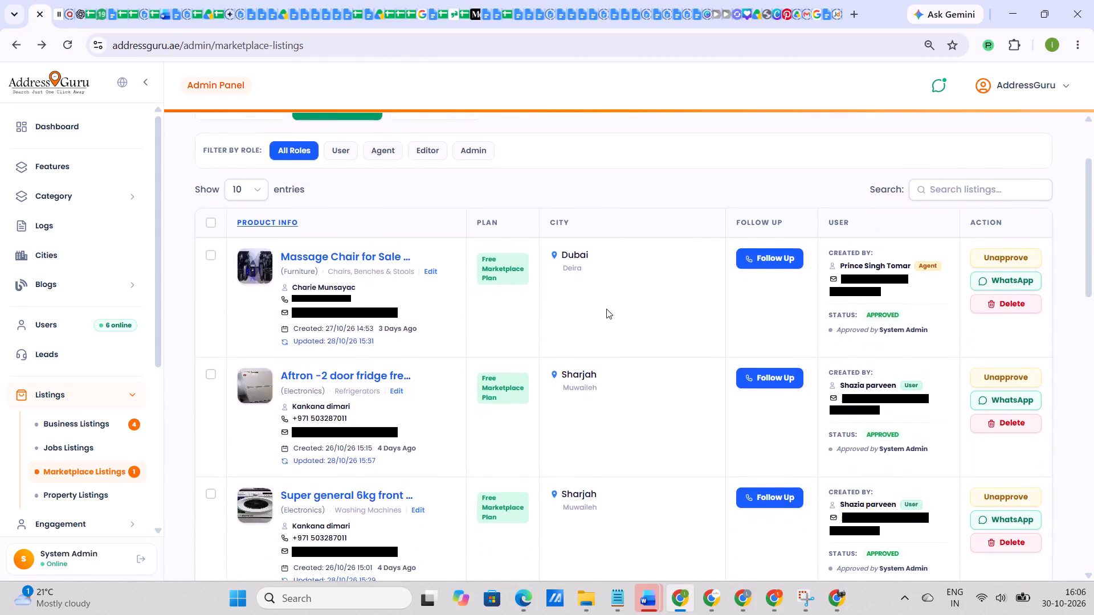
scroll(606, 309, down, 1)
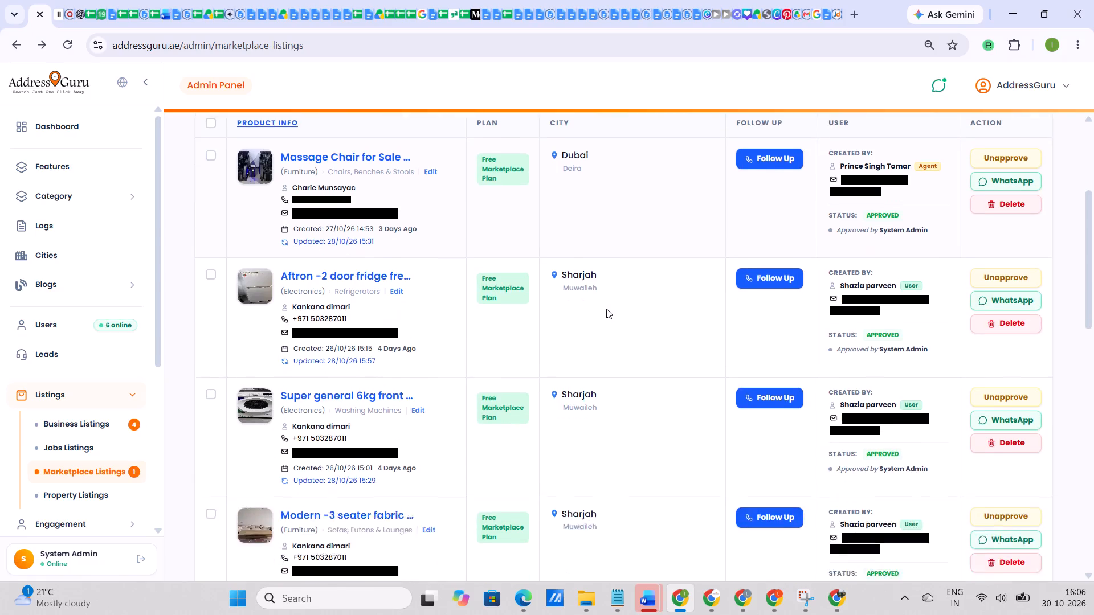
scroll(606, 309, down, 2)
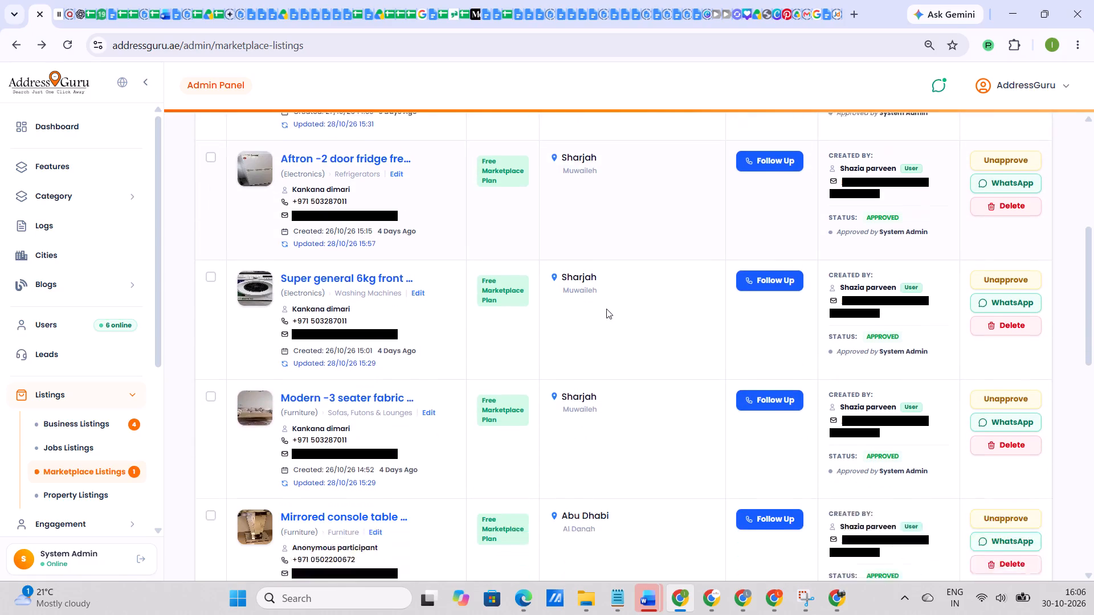
scroll(606, 309, down, 3)
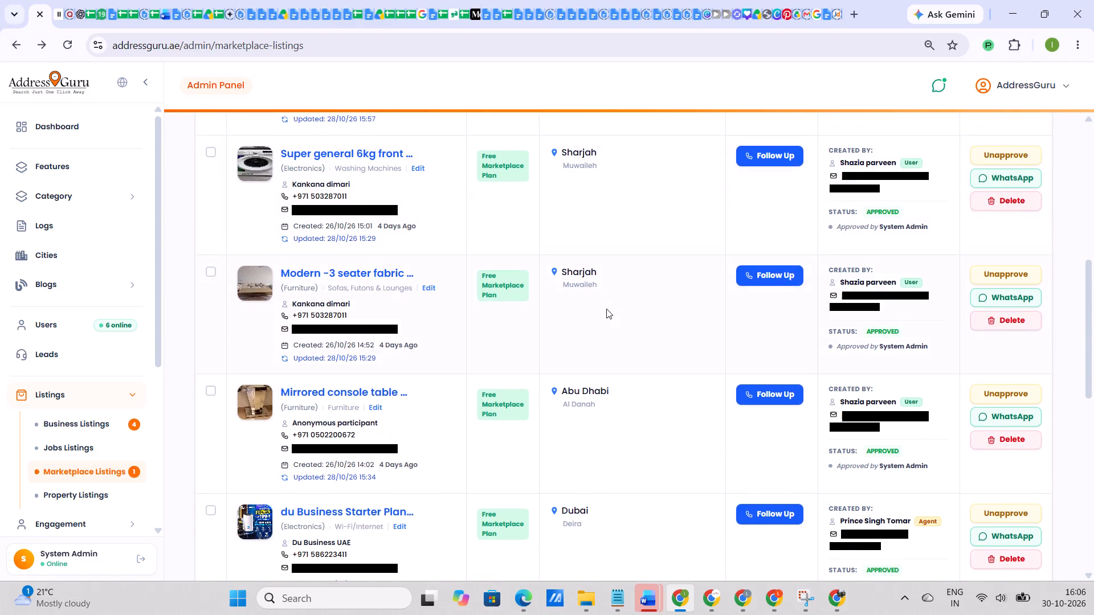
scroll(606, 309, down, 1)
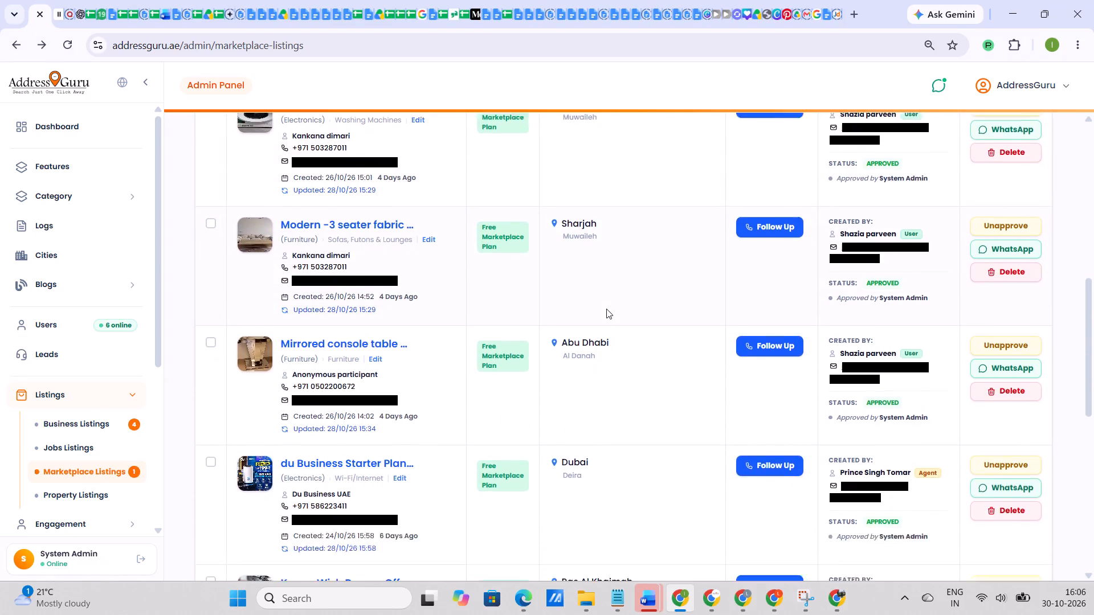
scroll(606, 309, down, 3)
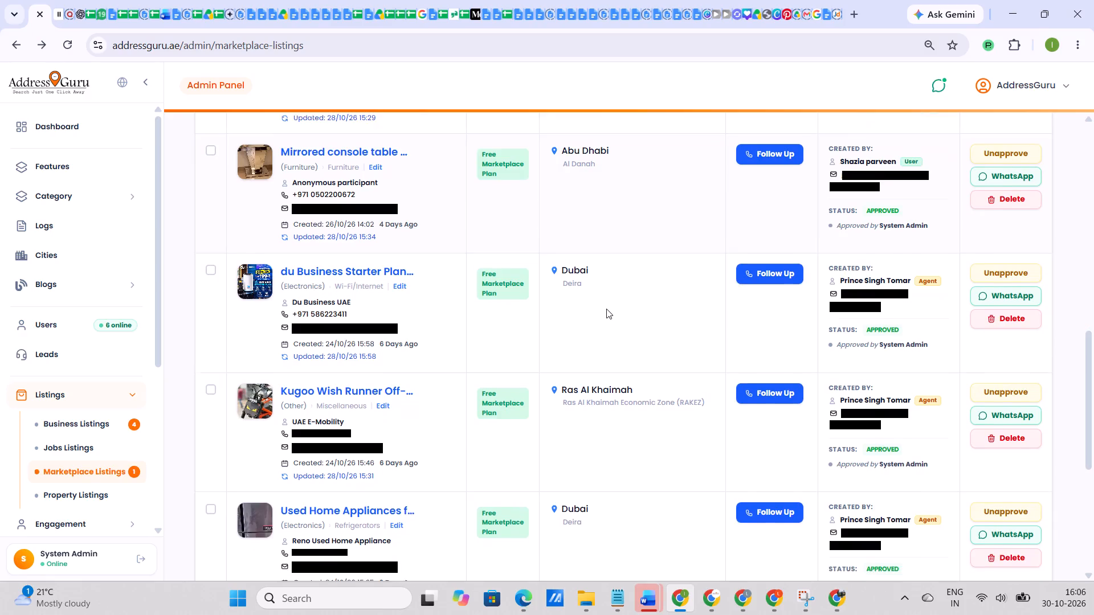
scroll(606, 309, down, 3)
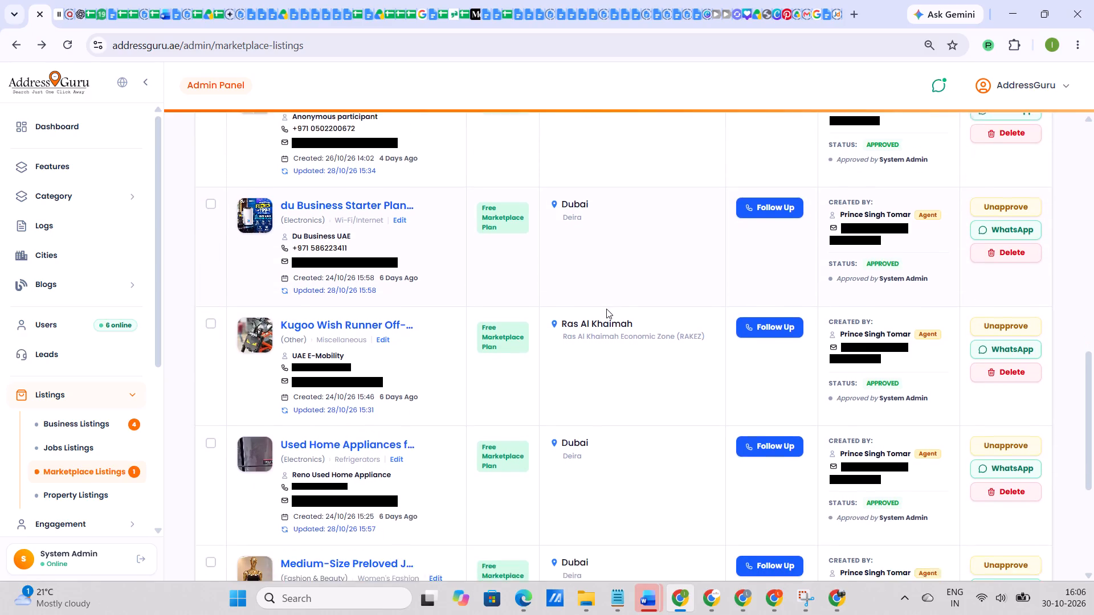
scroll(606, 309, down, 3)
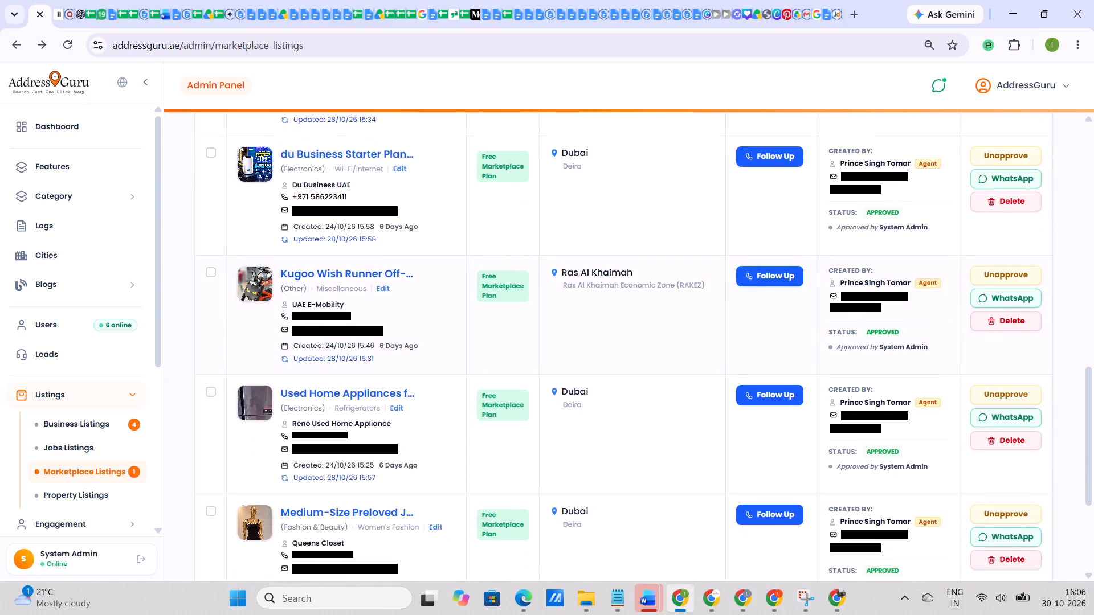
scroll(606, 309, down, 3)
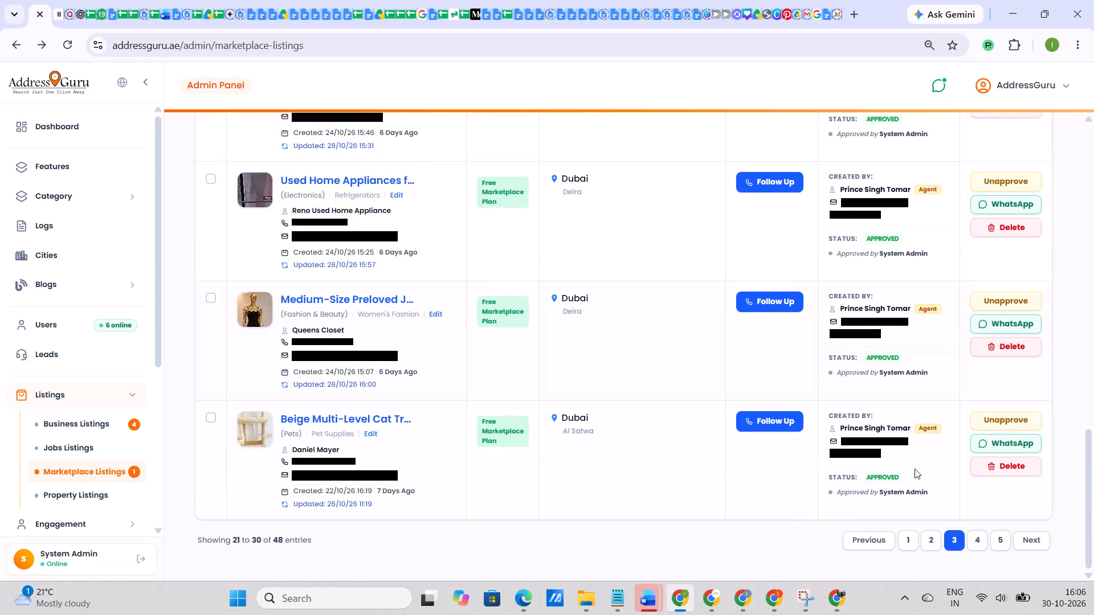
Look through page 4 of the approved listings, checking the category and sub-category under each product.
click(974, 539)
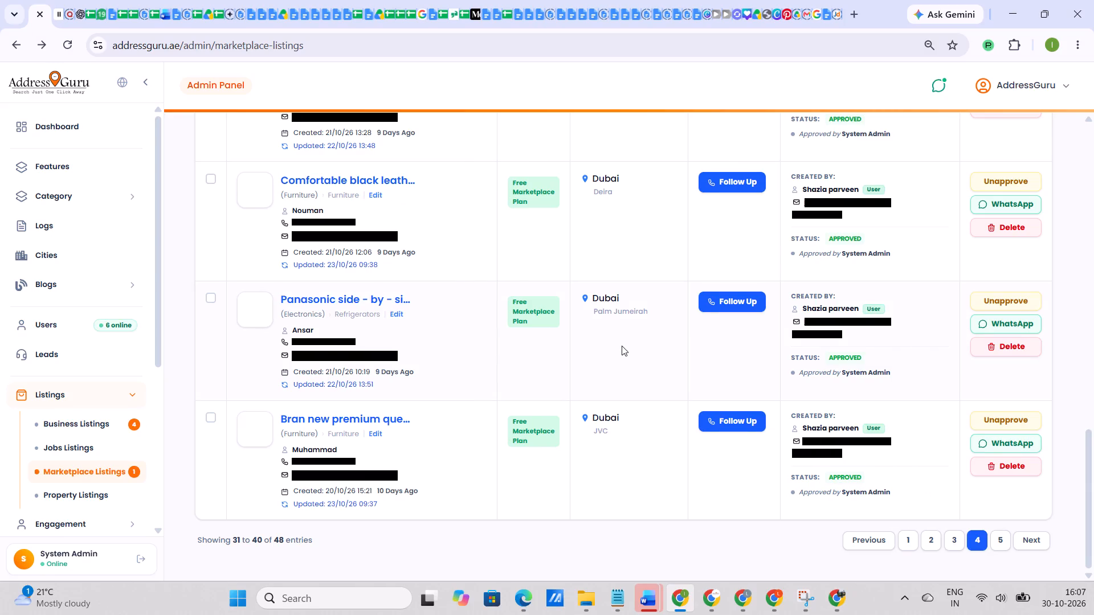
scroll(622, 346, up, 7)
scroll(622, 346, down, 2)
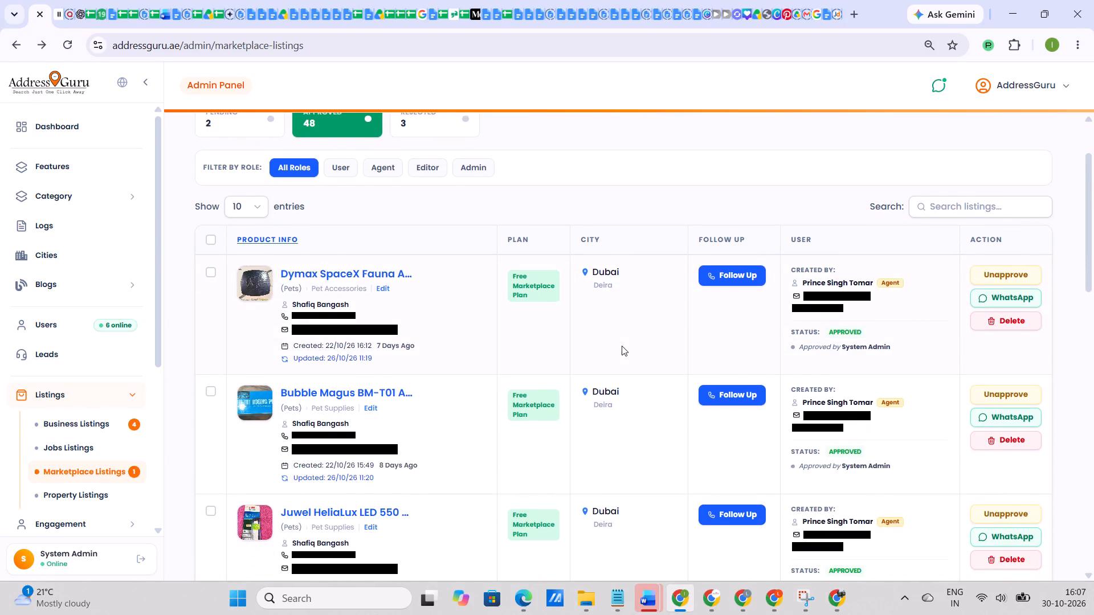
scroll(622, 346, down, 4)
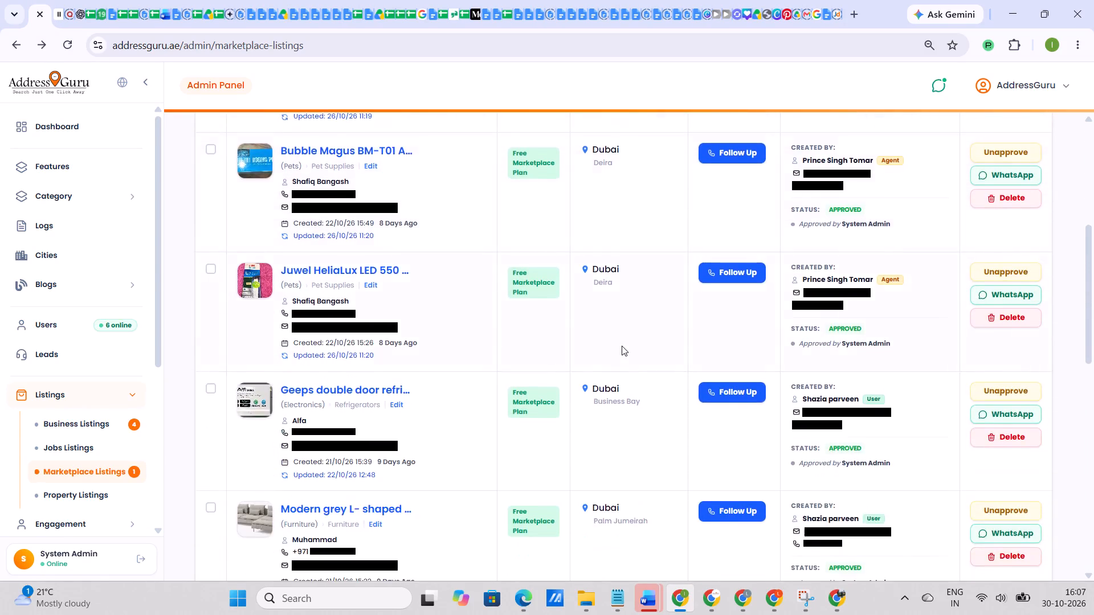
scroll(622, 346, down, 5)
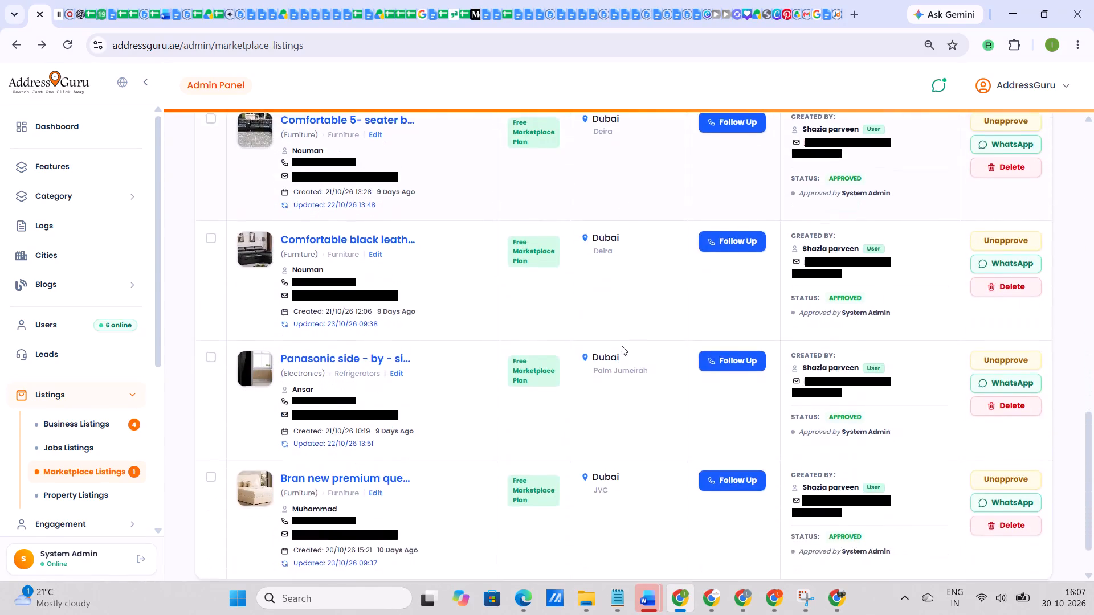
scroll(622, 346, down, 3)
Look through page 5 of the approved listings, checking the category and sub-category under each product.
click(1006, 540)
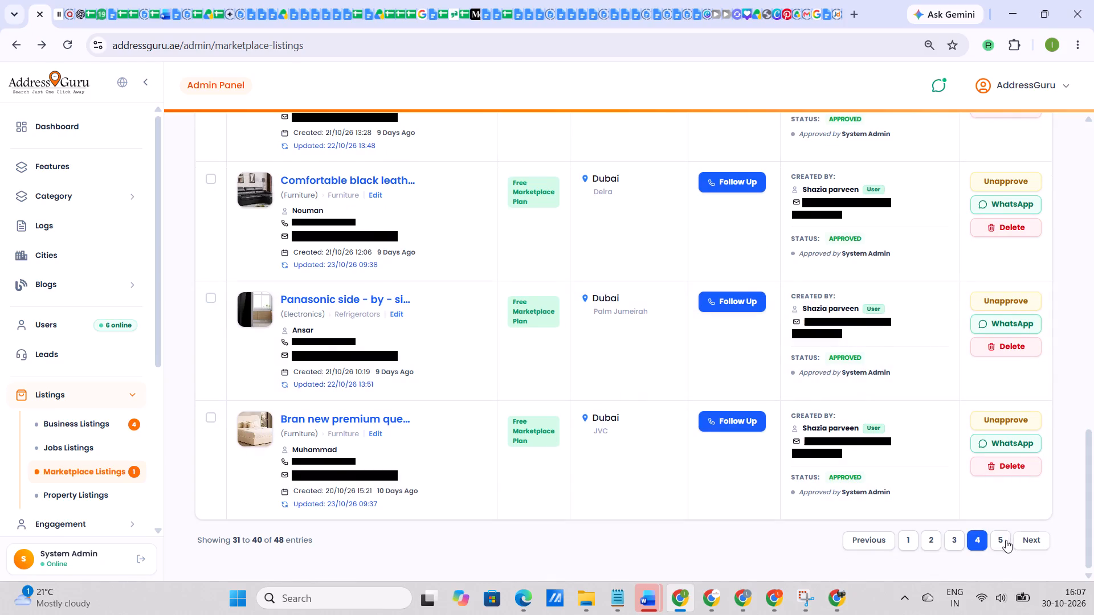
scroll(783, 376, up, 6)
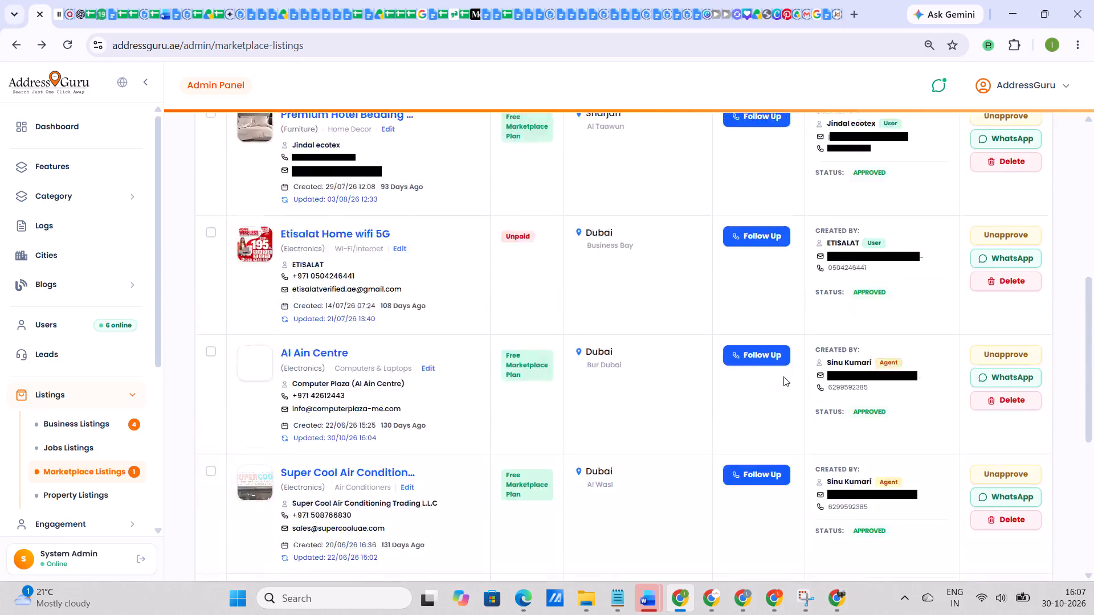
scroll(783, 376, down, 2)
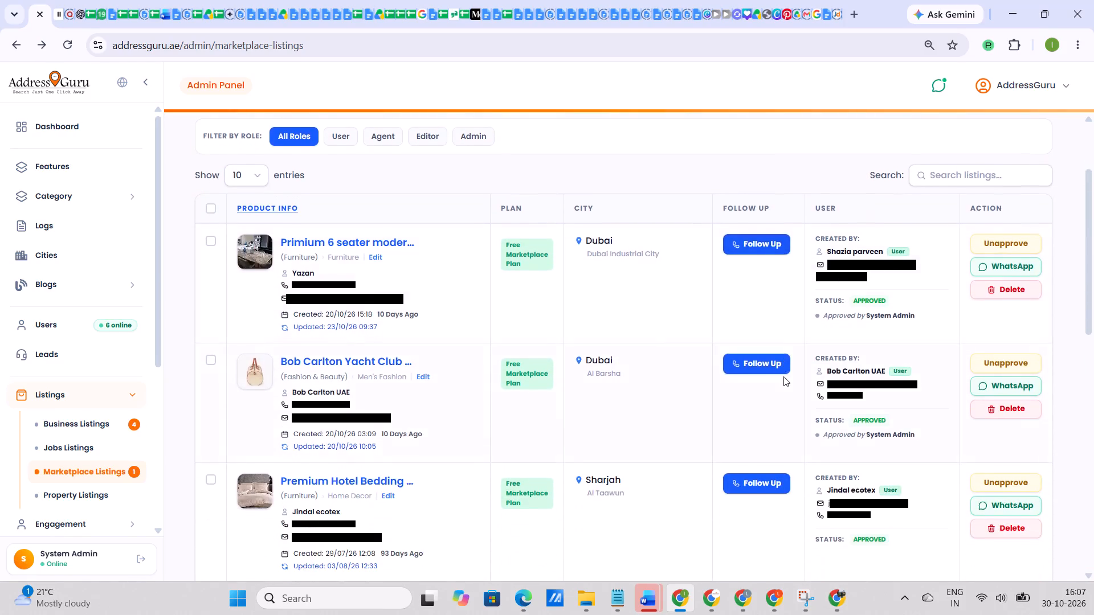
scroll(783, 376, down, 4)
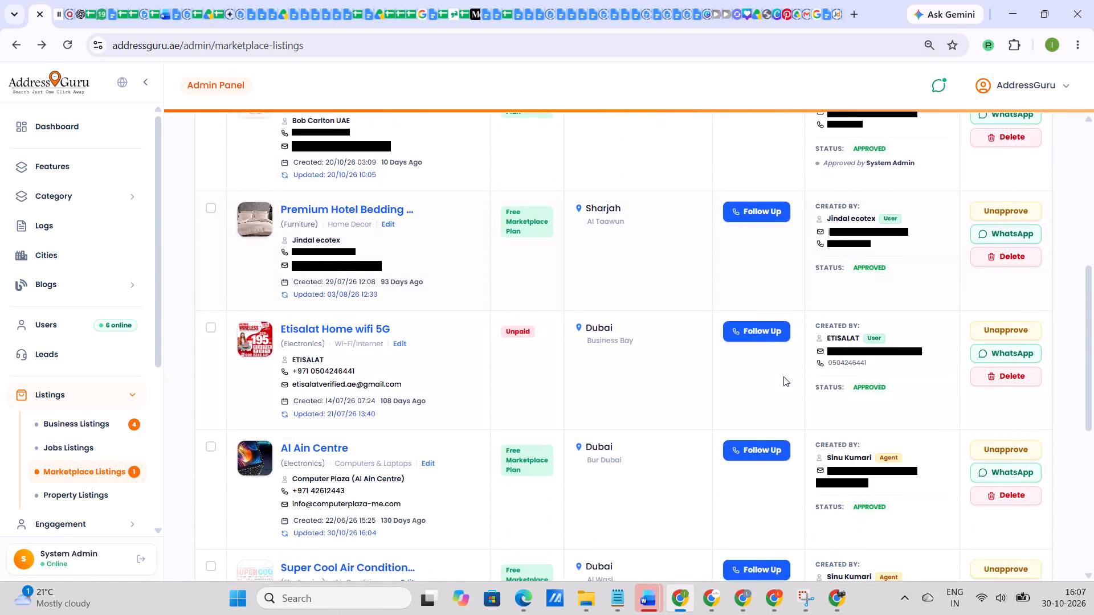
scroll(783, 376, down, 3)
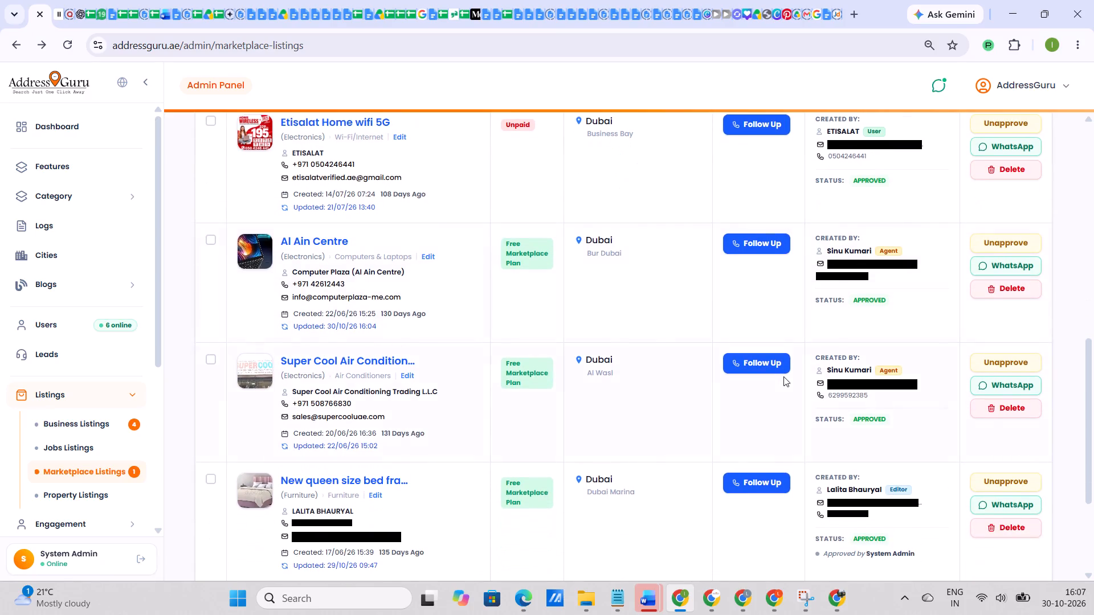
scroll(783, 376, down, 1)
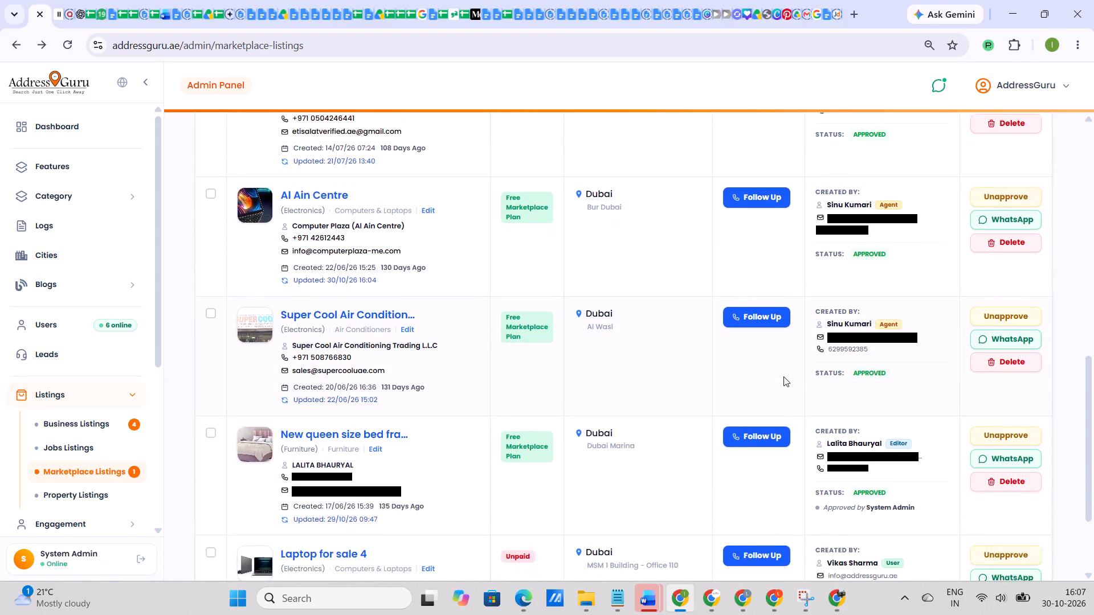
scroll(783, 376, down, 3)
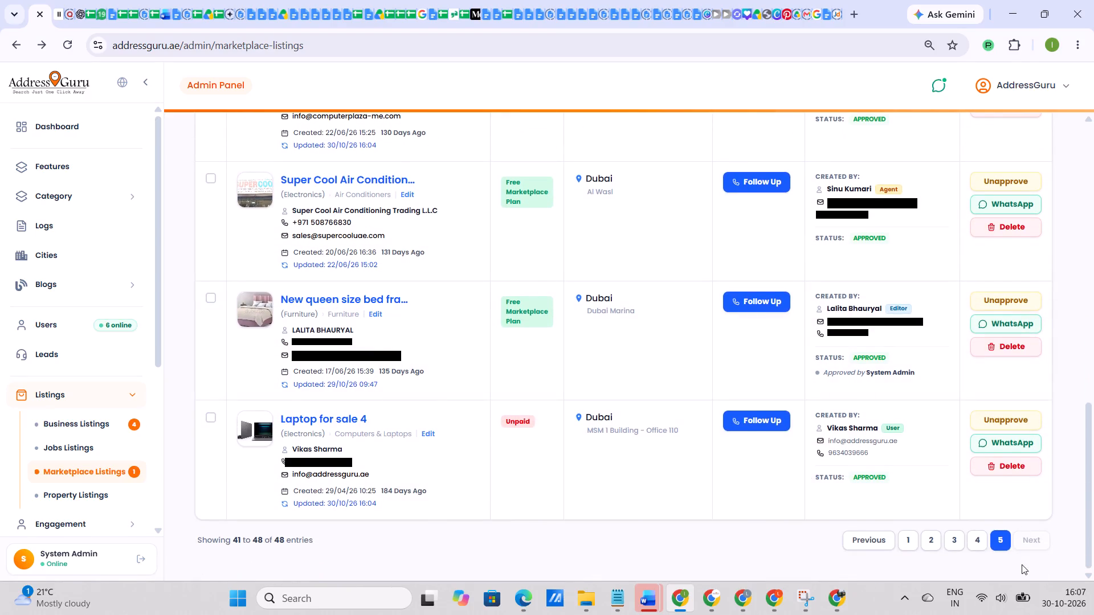
scroll(1015, 544, up, 3)
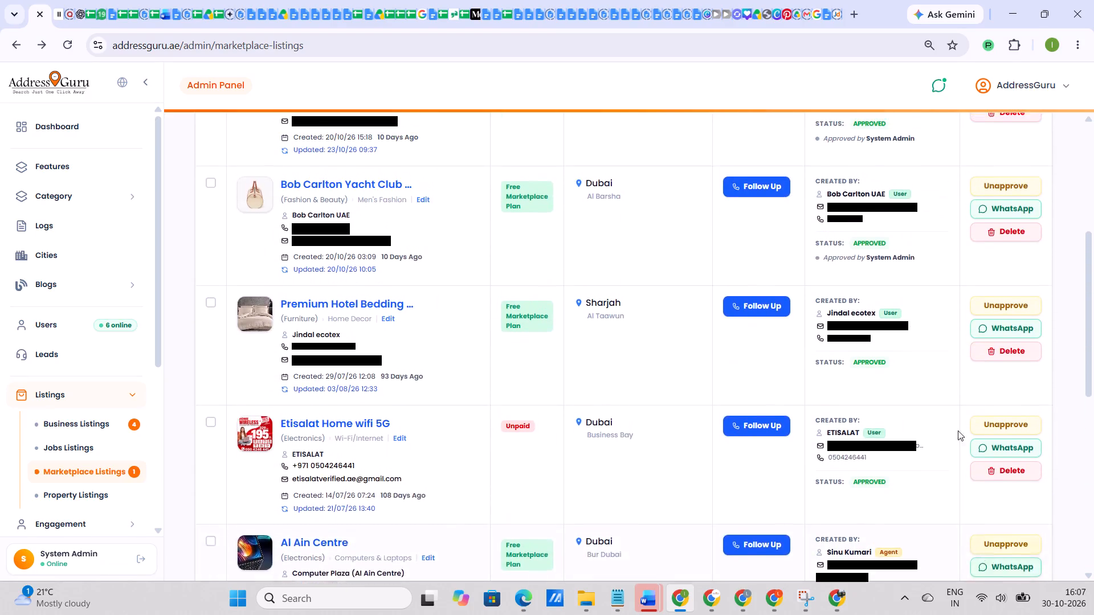
Open the admin page that lists all categories.
click(75, 189)
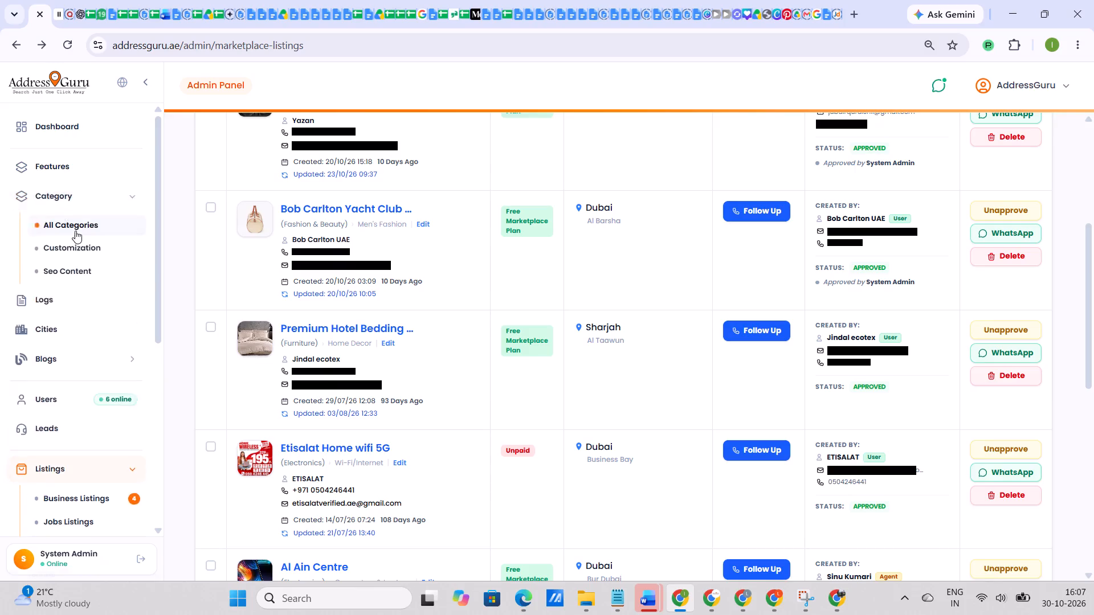
click(75, 231)
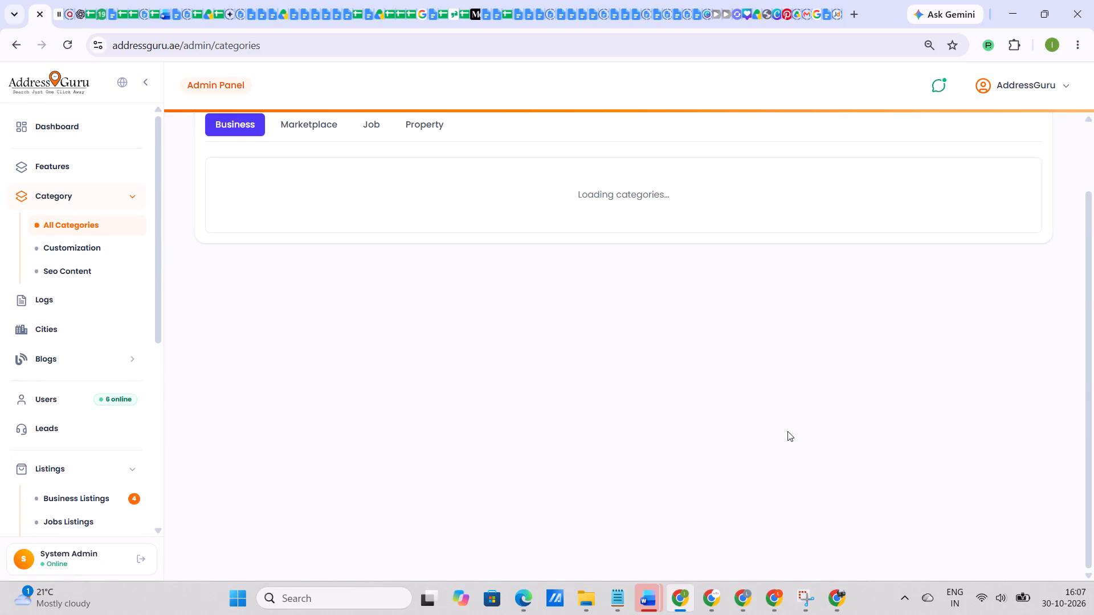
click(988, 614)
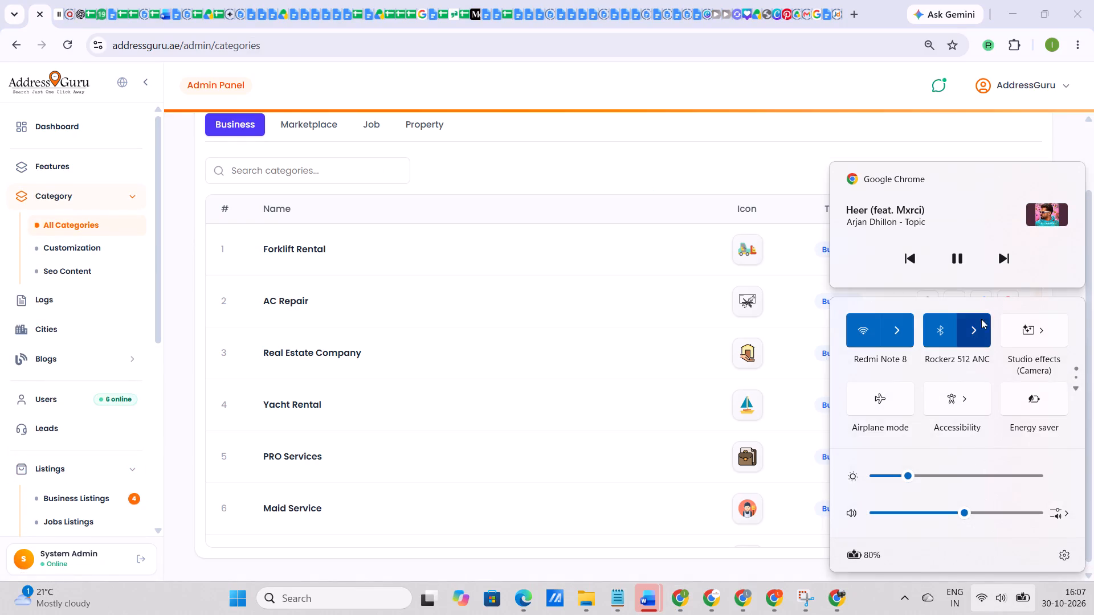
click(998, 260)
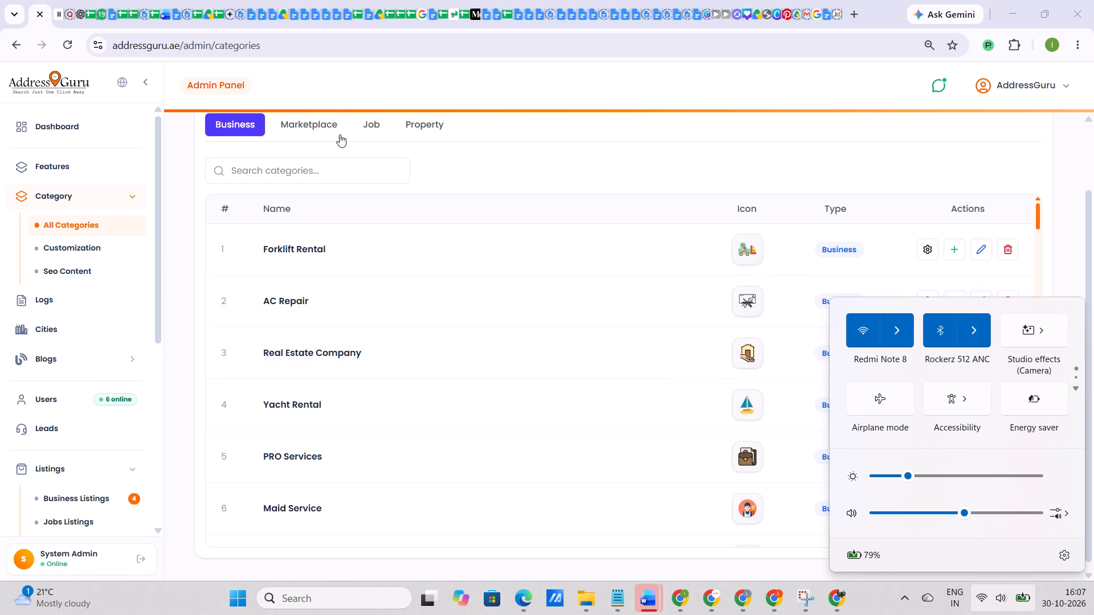
Delete the Laptops sub-category from the Electronics category of the Marketplace.
click(337, 129)
scroll(414, 313, down, 8)
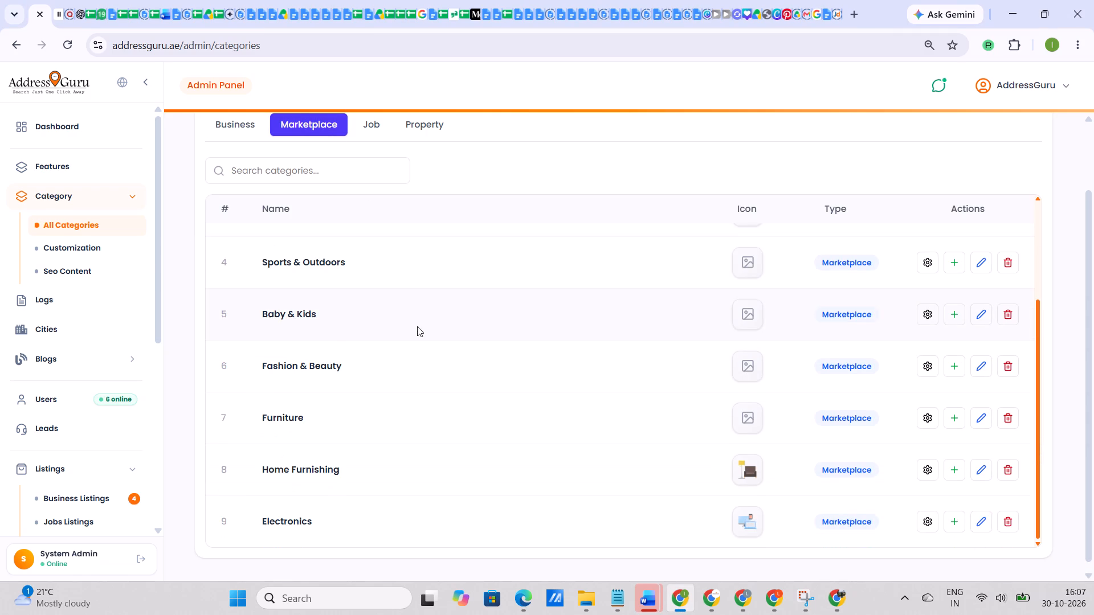
click(953, 524)
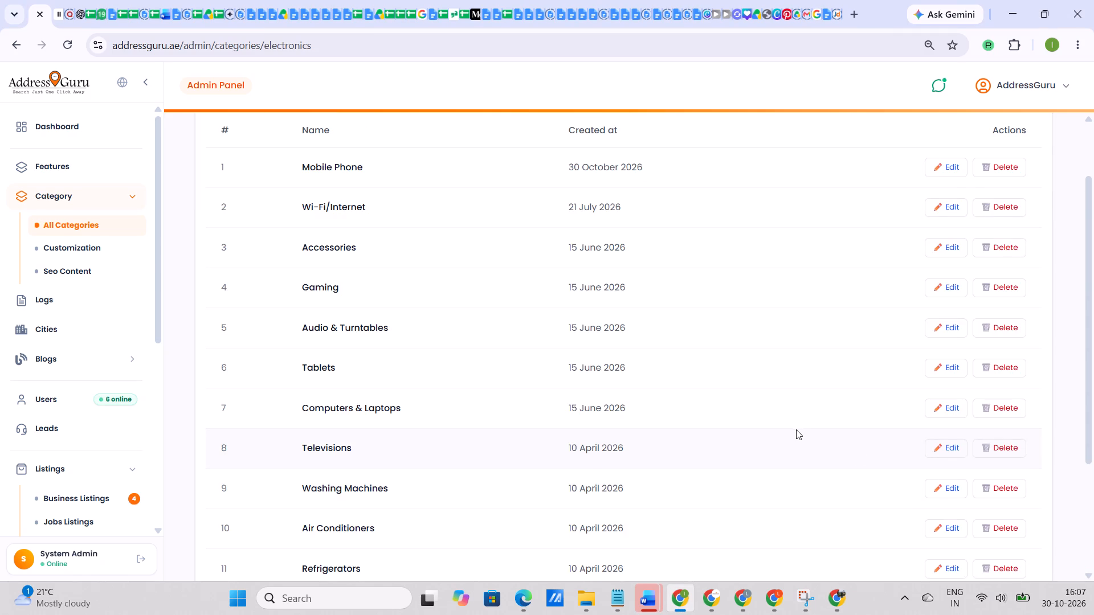
scroll(796, 429, down, 9)
click(999, 523)
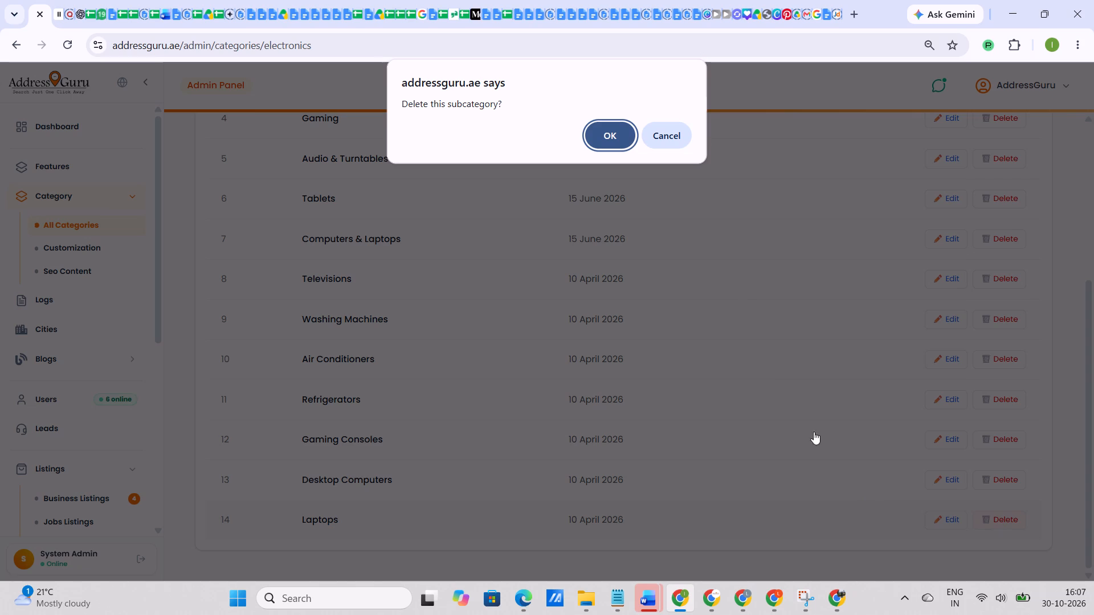
click(615, 134)
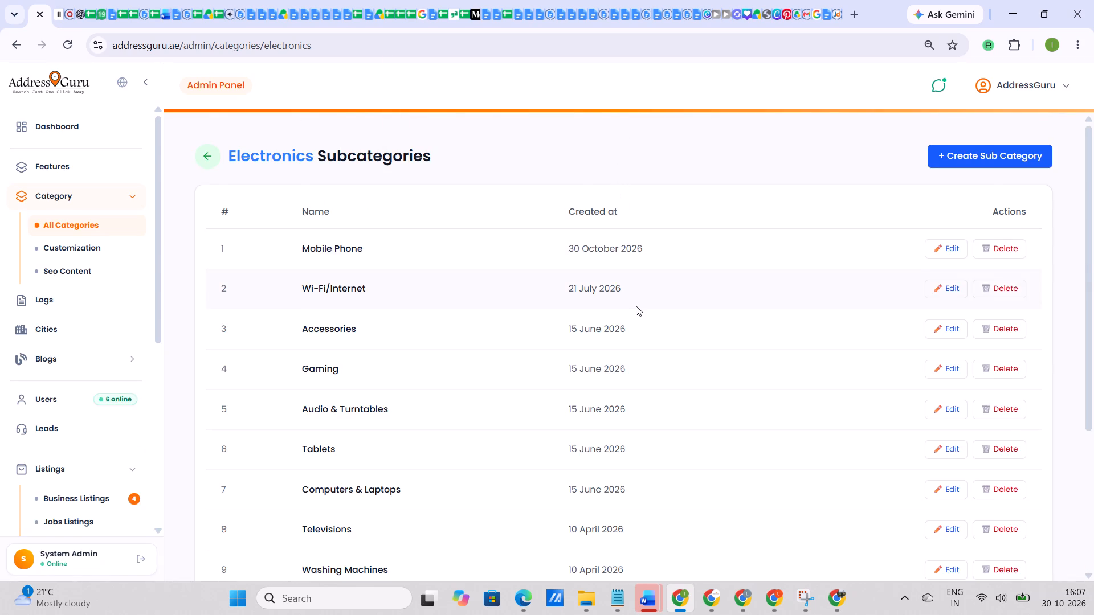
Review the remaining Electronics sub-categories for other entries made redundant by Computers & Laptops.
scroll(636, 307, down, 8)
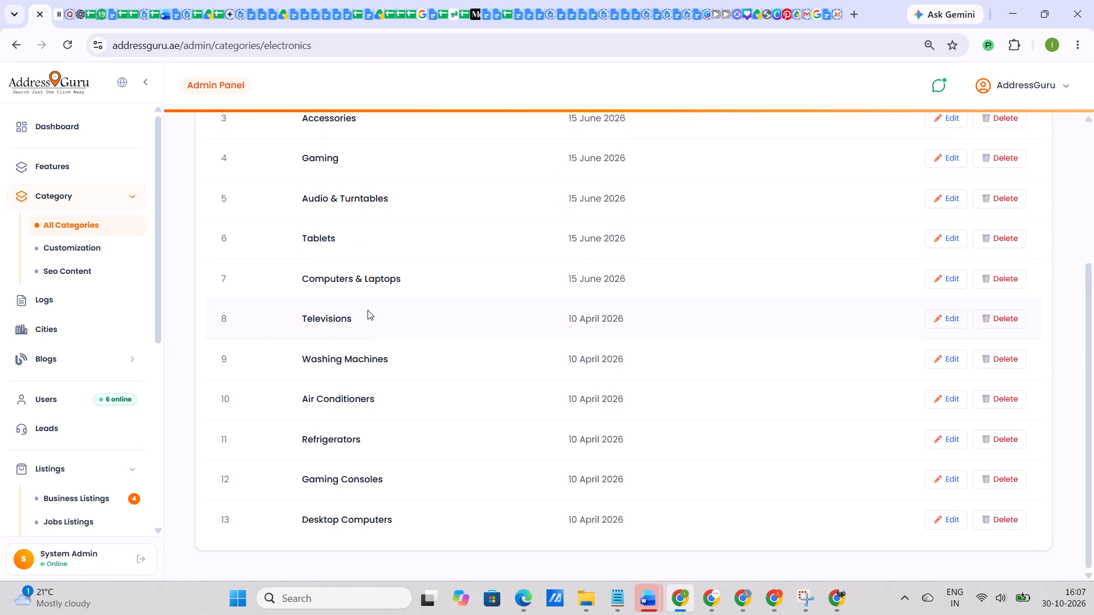
scroll(373, 266, up, 4)
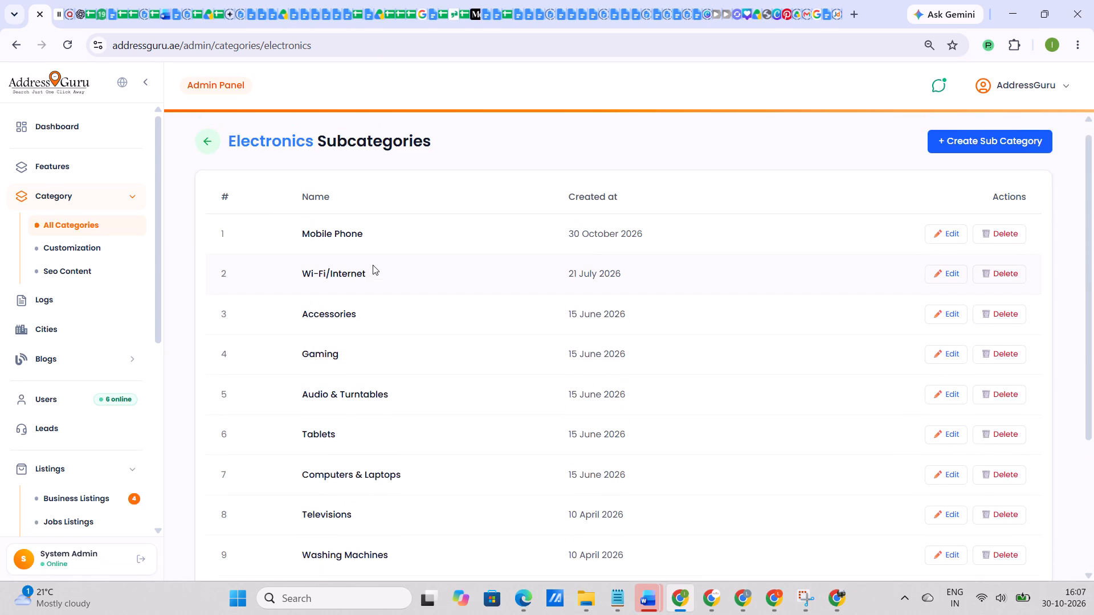
scroll(373, 265, down, 4)
scroll(400, 466, down, 2)
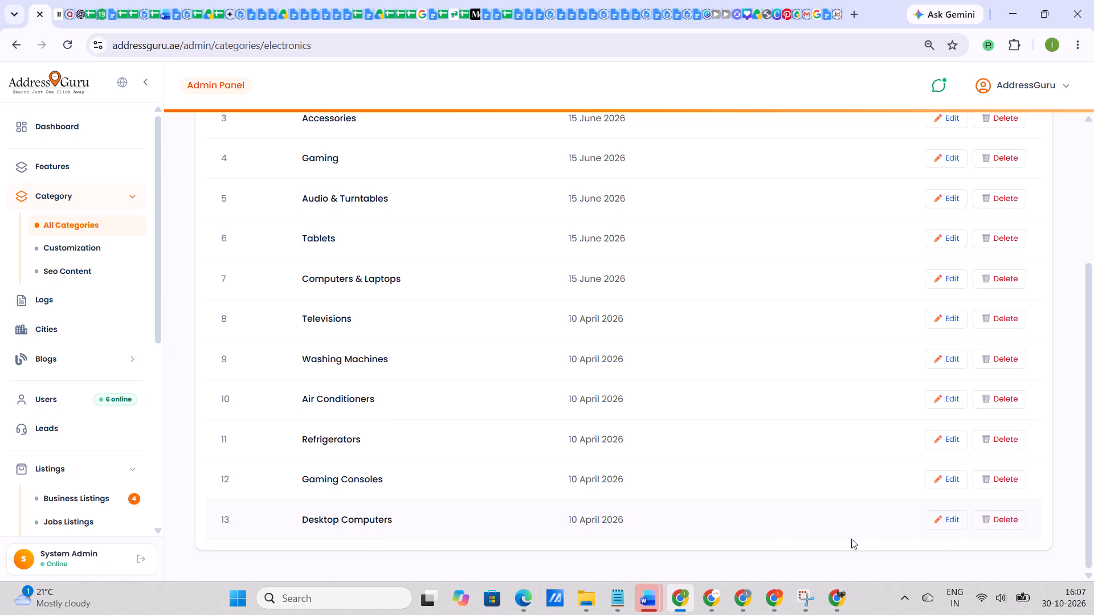
Delete the Desktop Computers sub-category from the Electronics category.
click(992, 520)
click(608, 137)
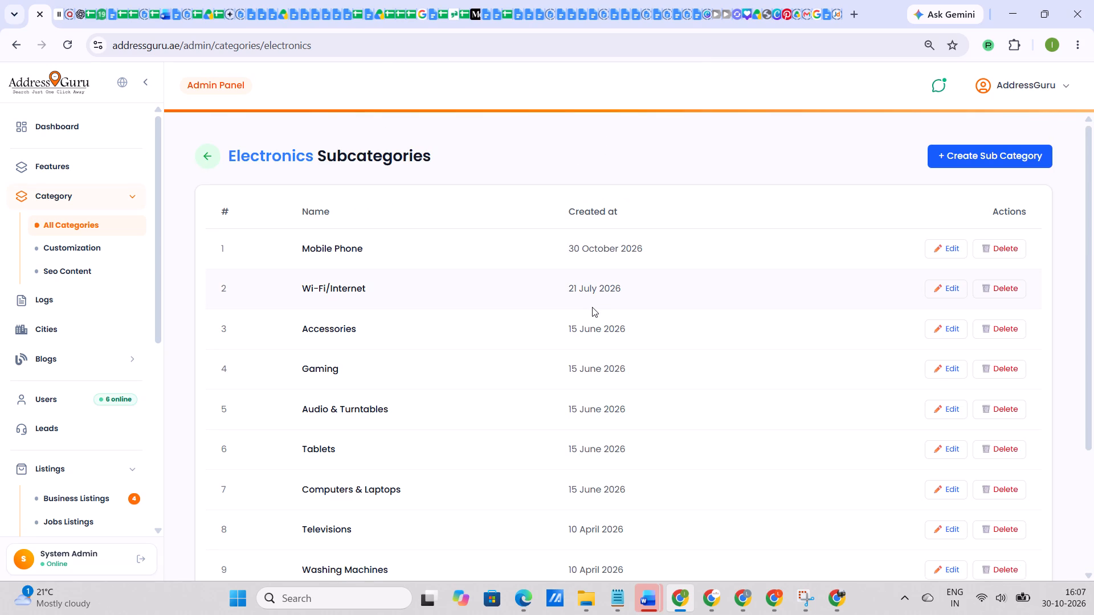
Check the remaining Electronics sub-categories and copy the name of the Tablets entry.
scroll(592, 307, down, 2)
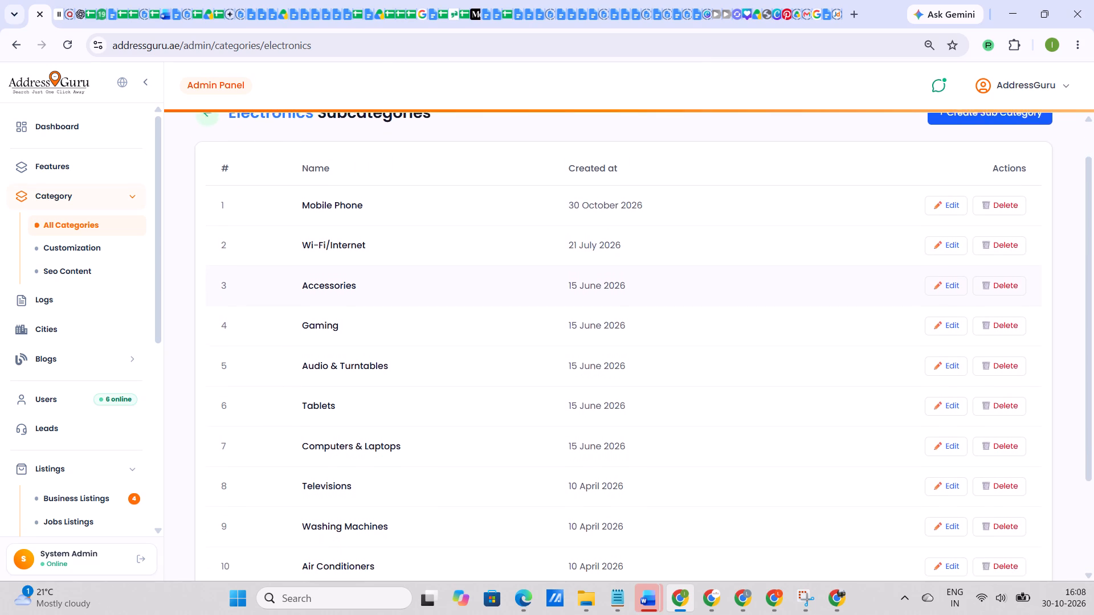
scroll(592, 307, down, 2)
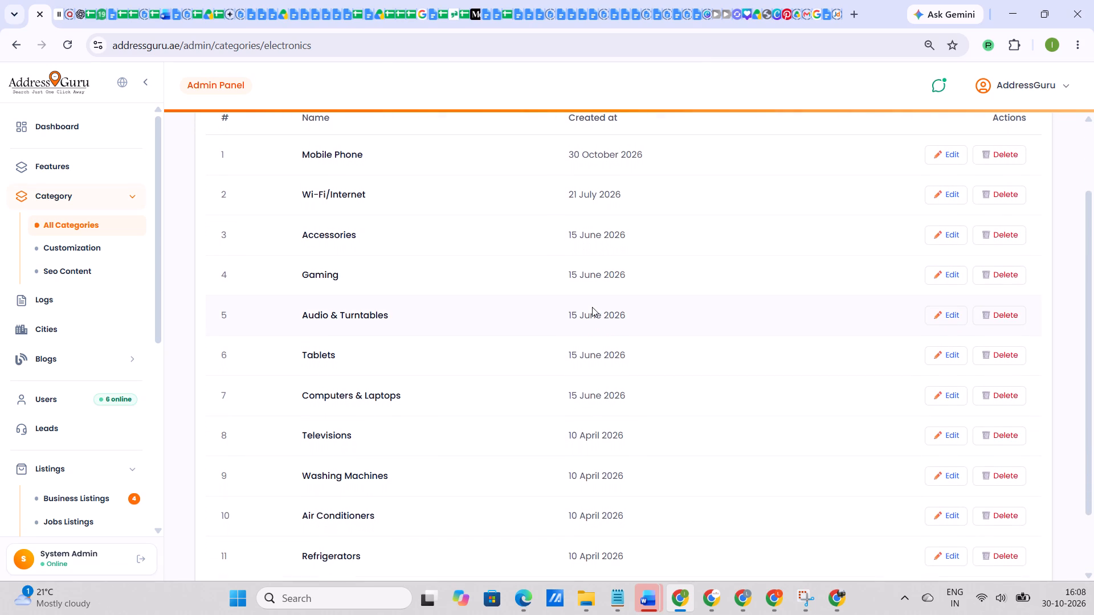
scroll(592, 307, down, 2)
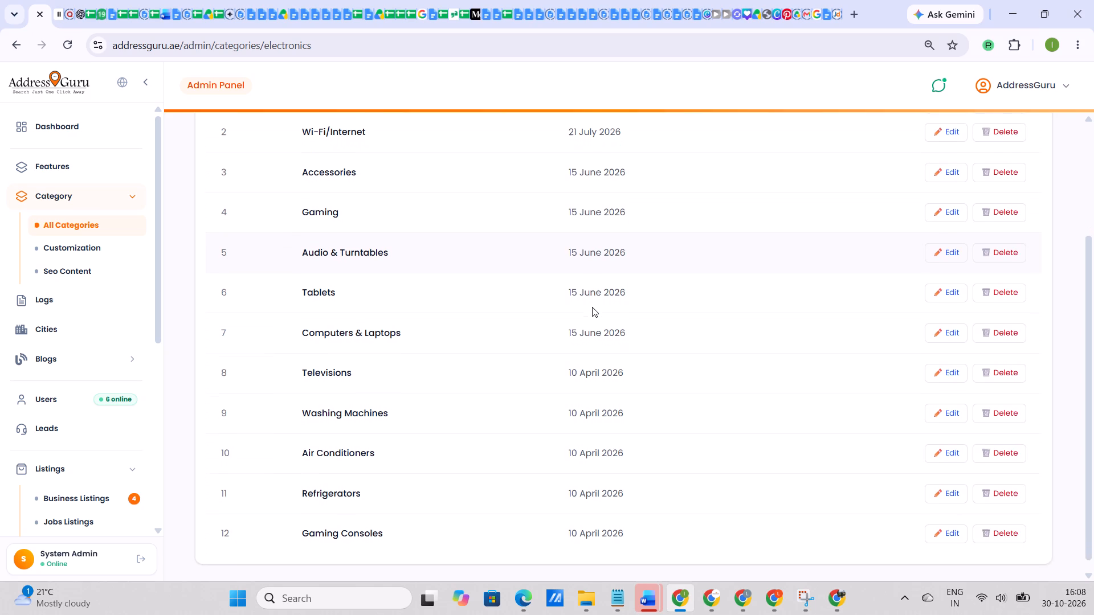
scroll(592, 307, down, 1)
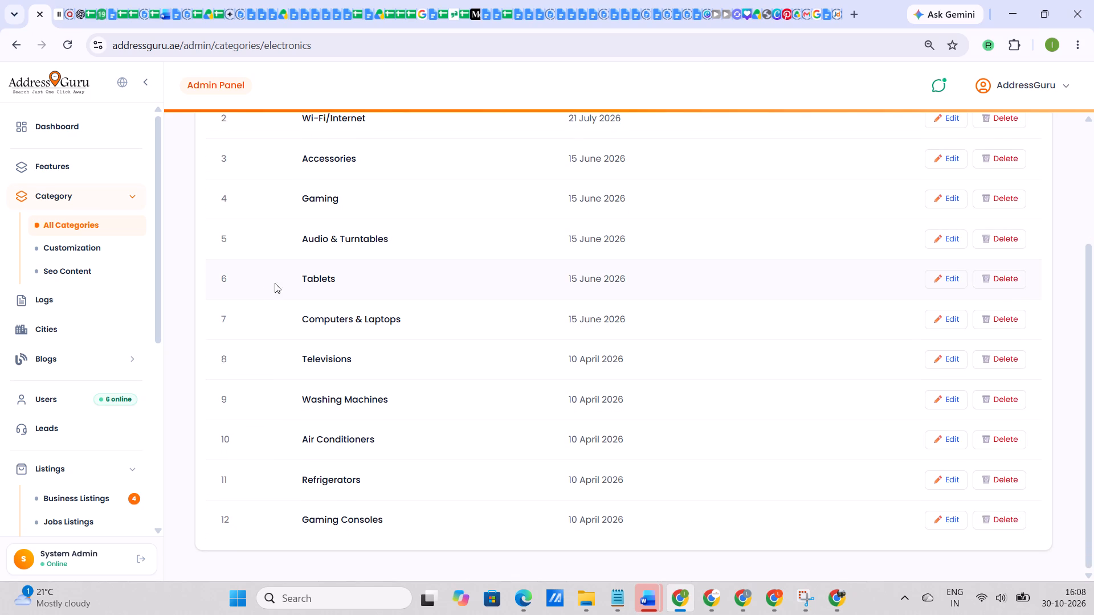
drag(275, 283, 392, 286)
key(ctrl+c)
ctrl+click(392, 286)
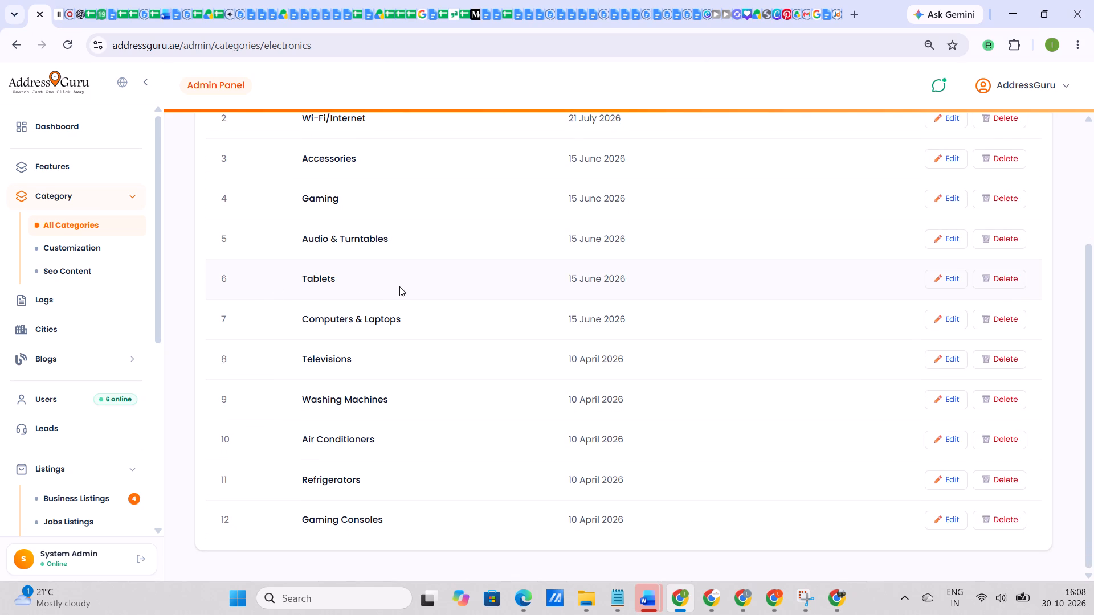
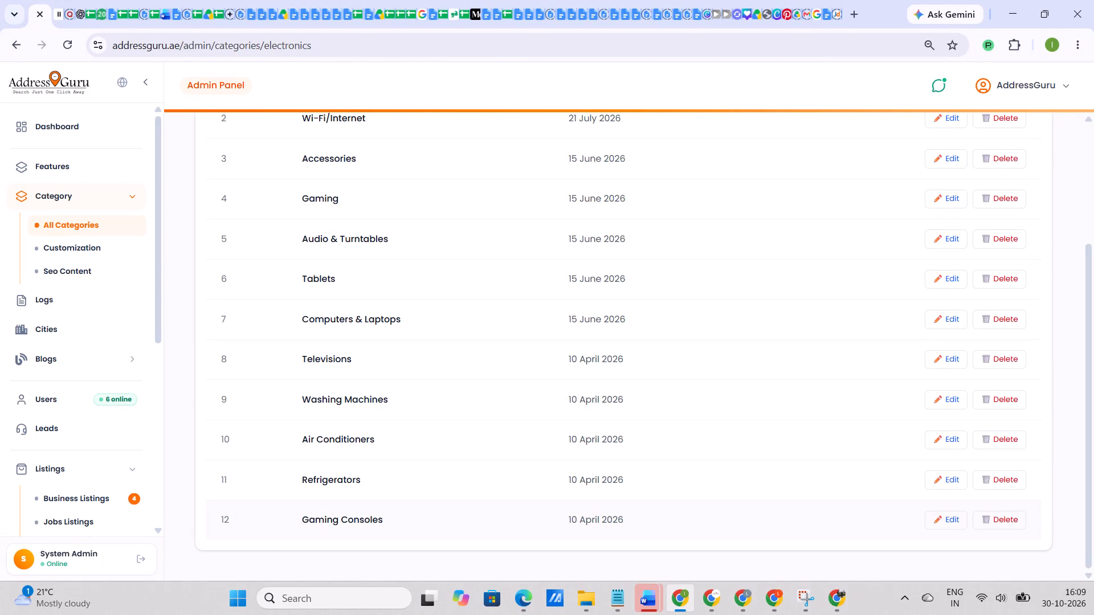
Delete the Gaming Consoles sub-category from the Electronics category.
click(991, 516)
click(606, 145)
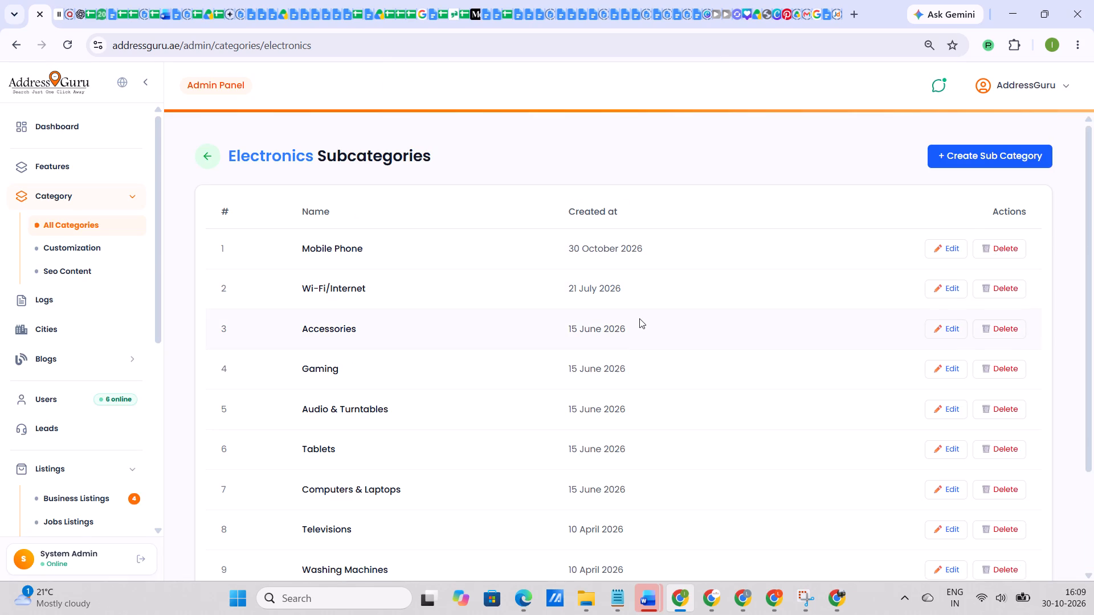
Review the remaining Electronics sub-categories from Mobile Phone to Refrigerators for further redundant entries.
scroll(639, 318, down, 7)
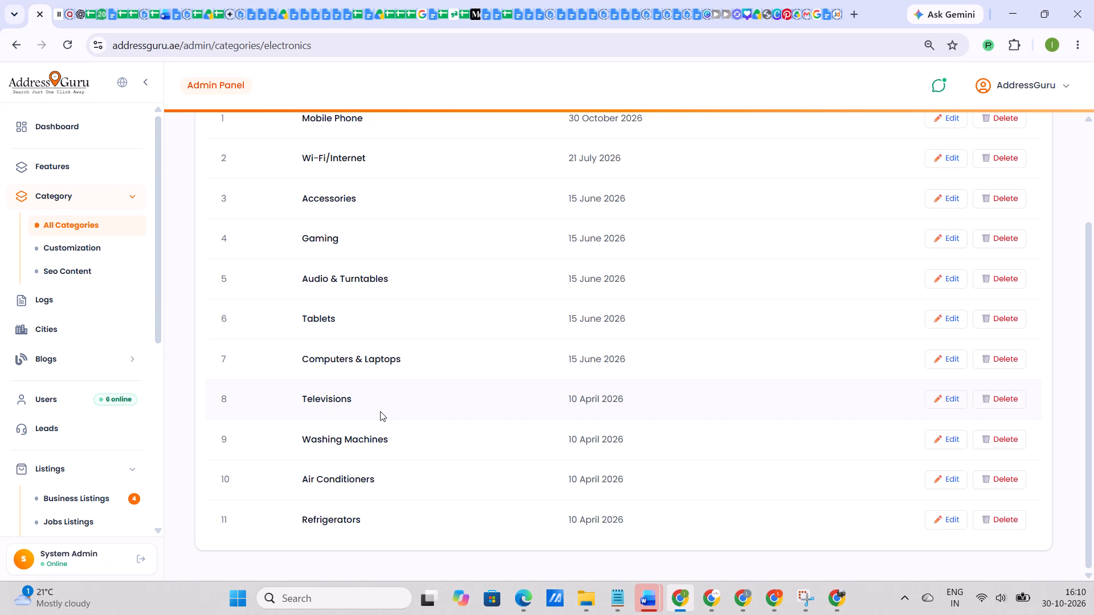
scroll(380, 411, left, 1)
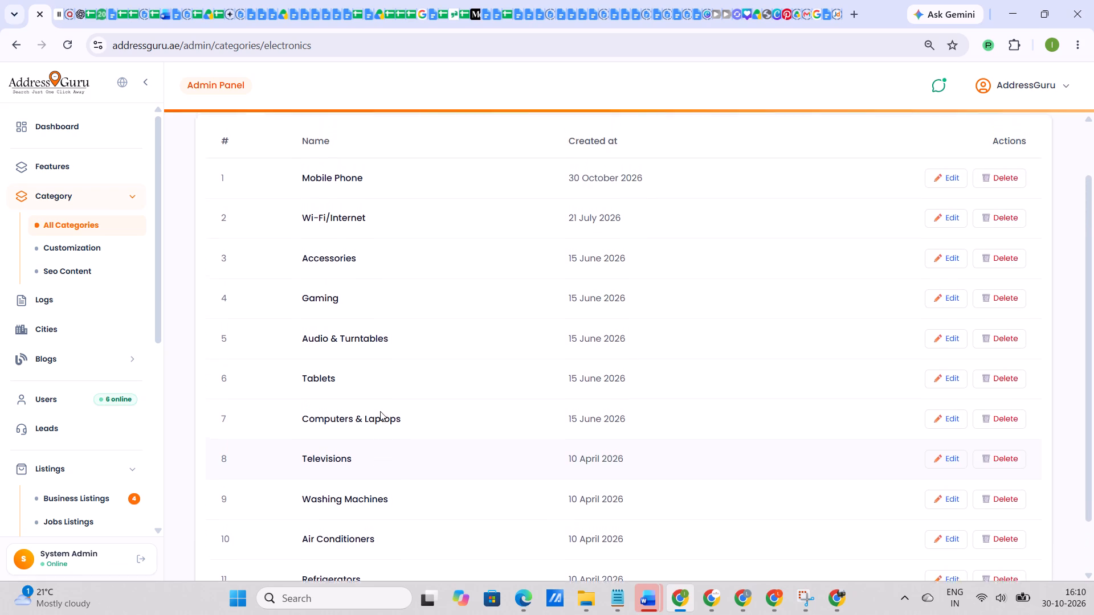
scroll(380, 411, left, 1)
scroll(380, 411, down, 2)
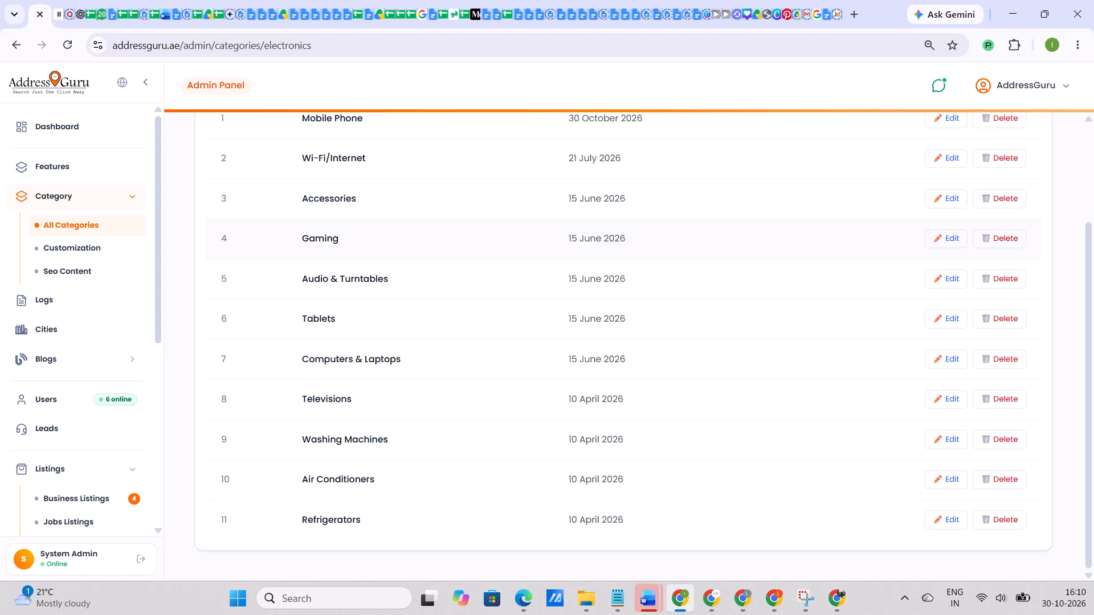
scroll(316, 233, up, 1)
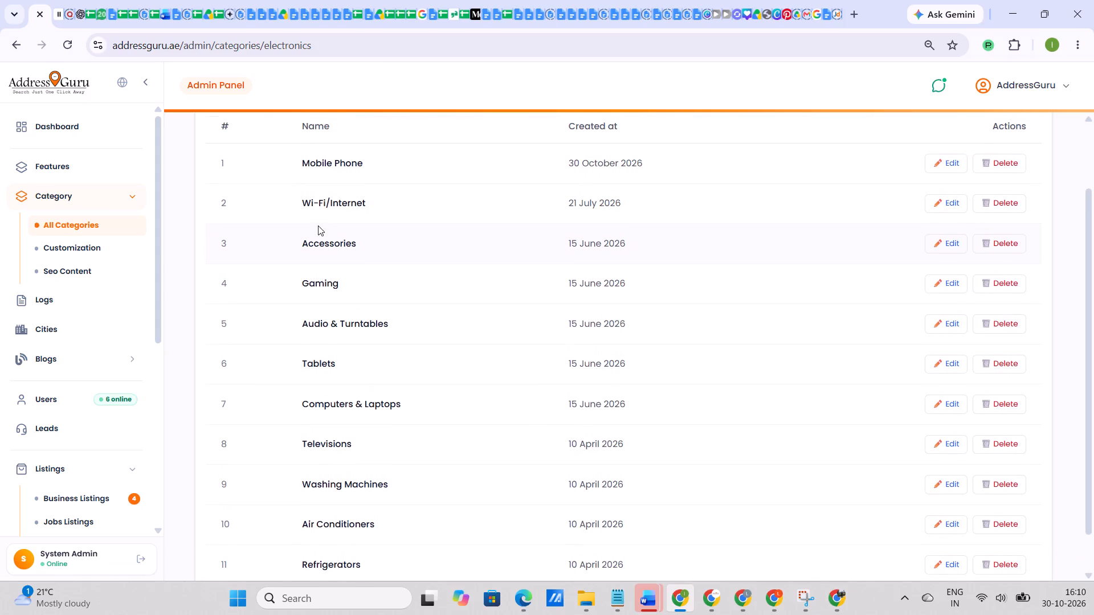
scroll(319, 227, up, 1)
Open the business listings and look through the pending entries and the incomplete ones.
click(100, 412)
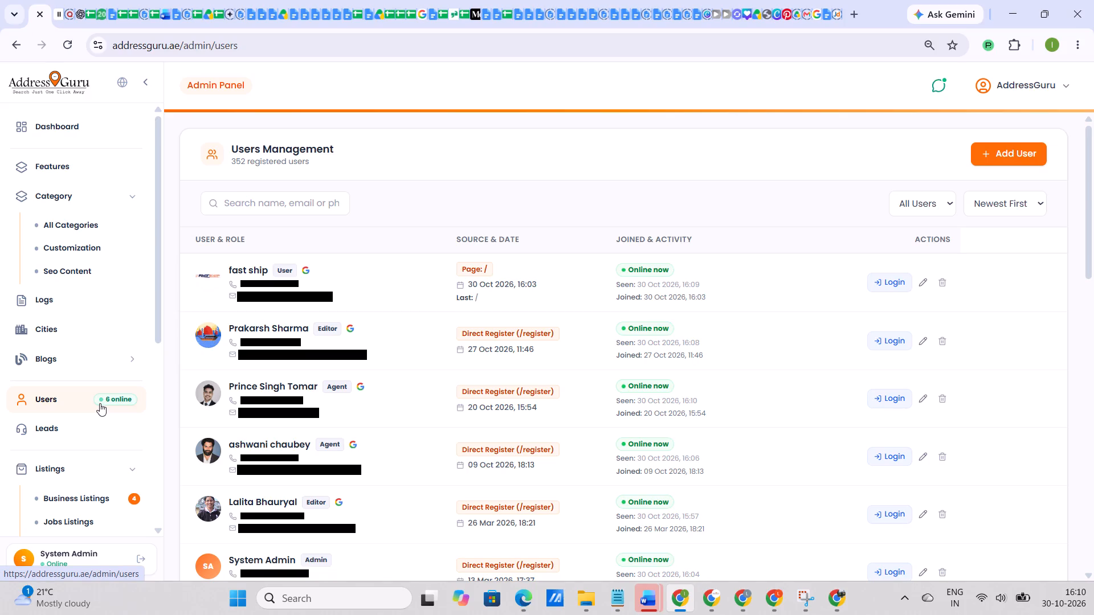
scroll(100, 403, down, 2)
click(99, 339)
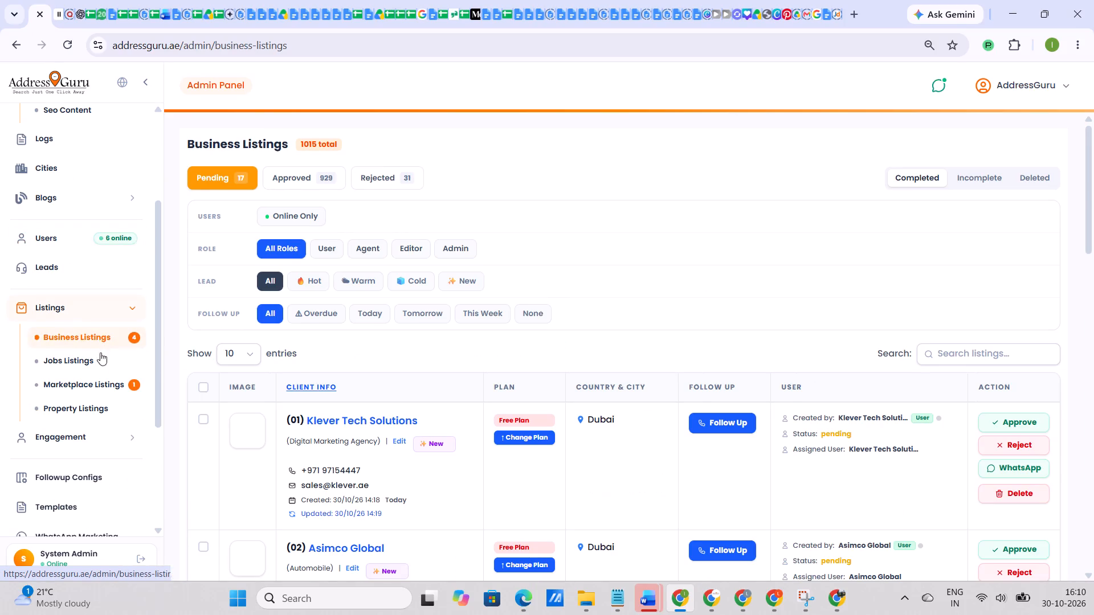
scroll(173, 366, down, 5)
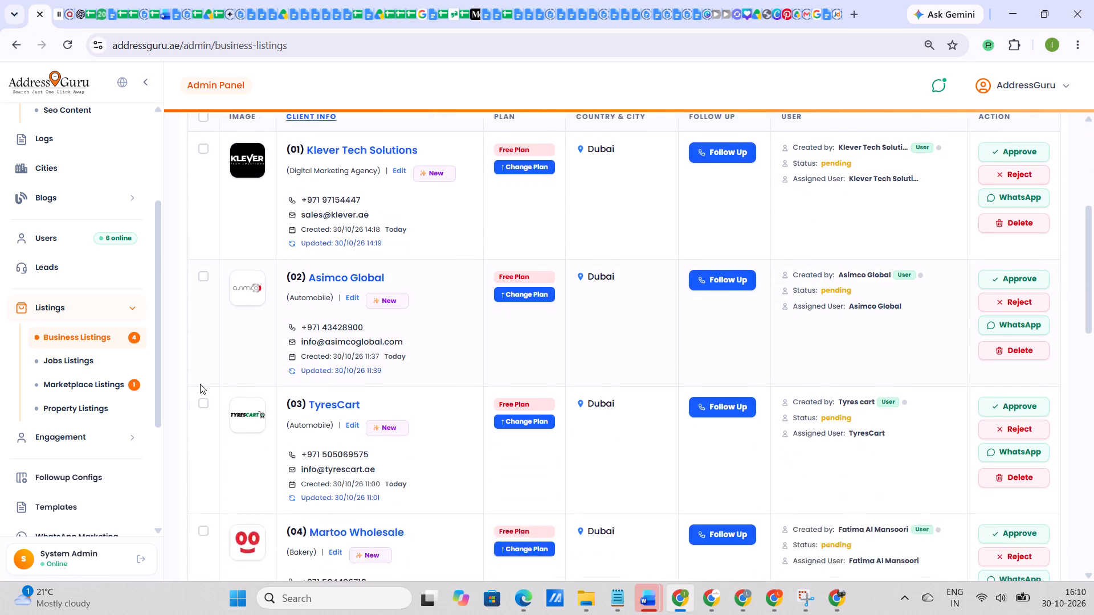
scroll(200, 384, down, 1)
scroll(138, 380, up, 2)
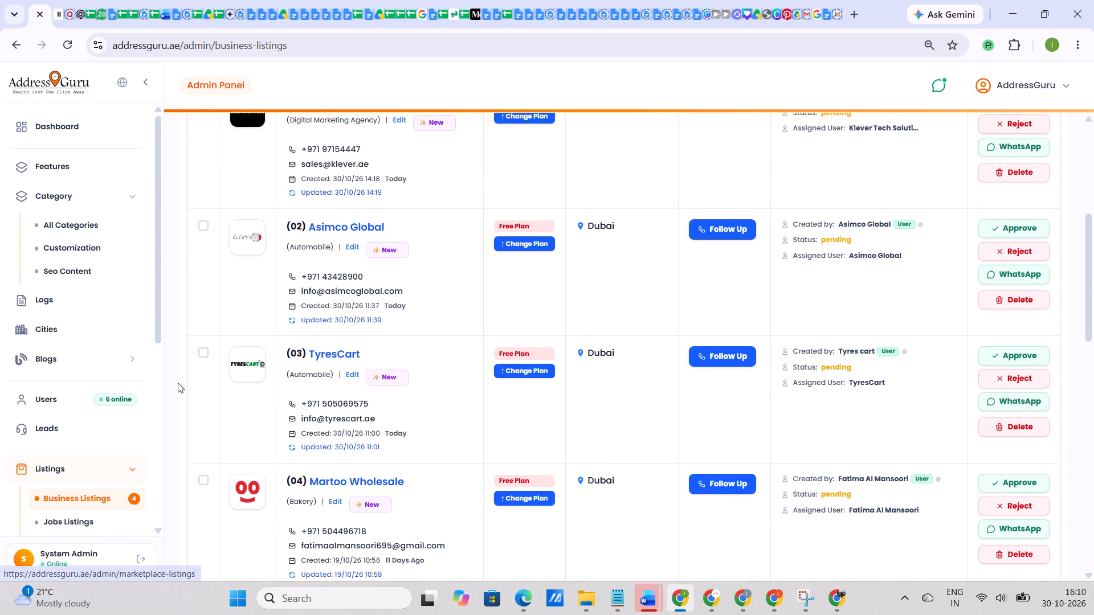
scroll(420, 356, up, 3)
scroll(577, 327, up, 2)
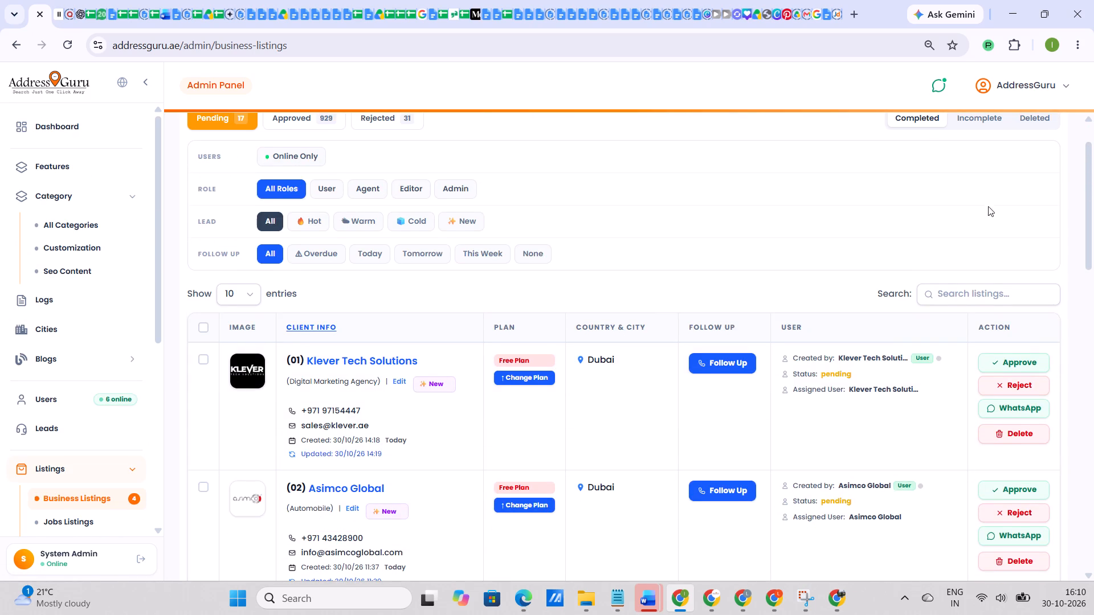
scroll(986, 203, up, 1)
double_click(981, 169)
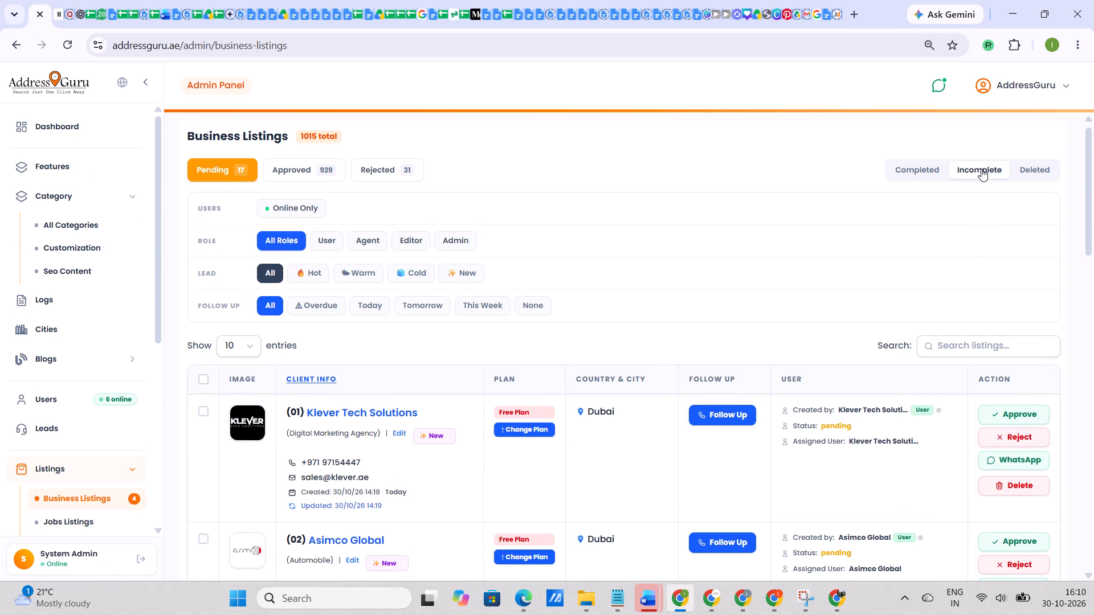
Switch the business listings back to the completed entries, then open the marketplace listings to look through the pending ones.
click(942, 166)
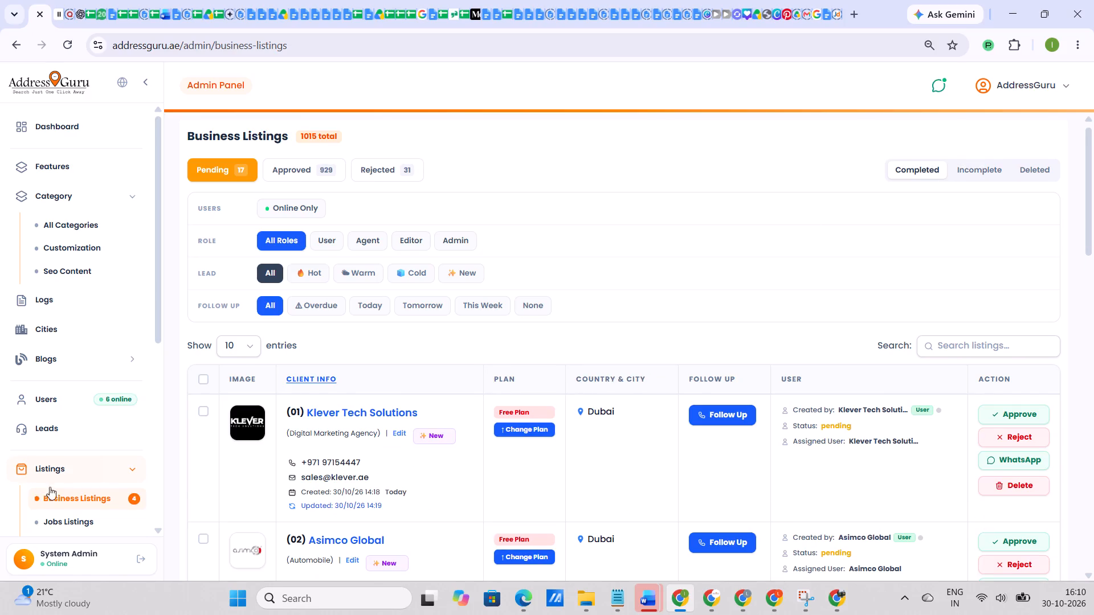
scroll(75, 456, down, 3)
click(92, 368)
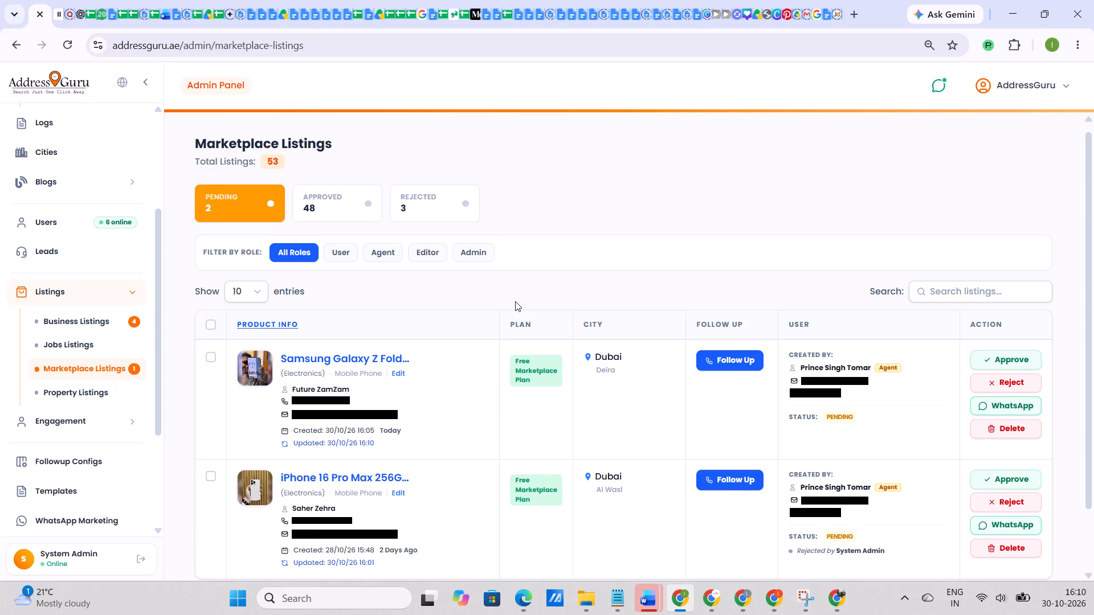
scroll(515, 301, down, 1)
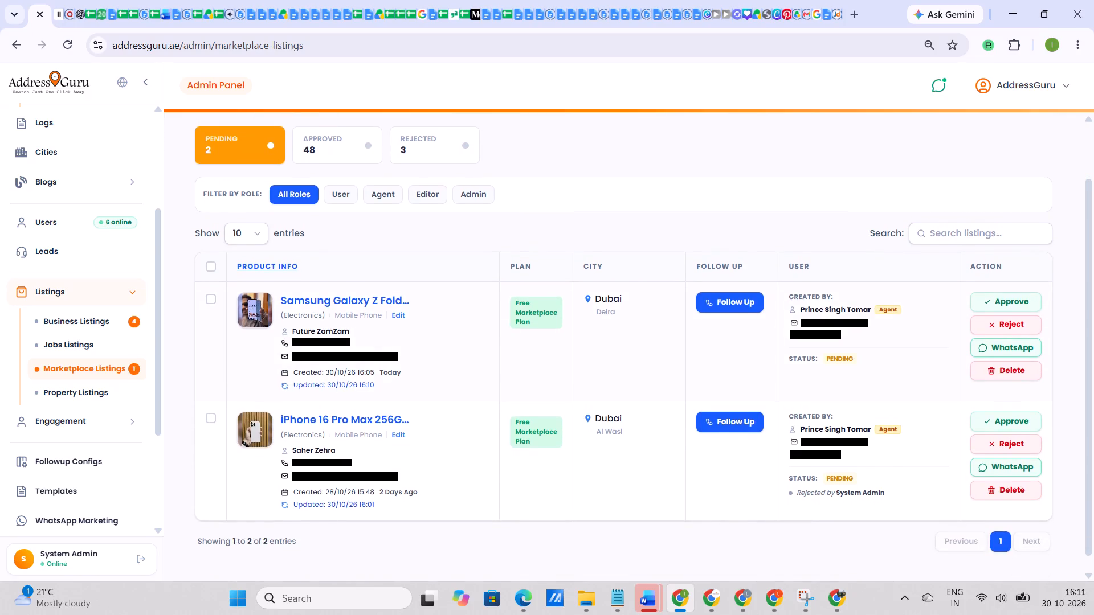
Preview the pending iPhone 16 Pro Max 256GB marketplace listing and review its photo, key details and description.
click(1020, 417)
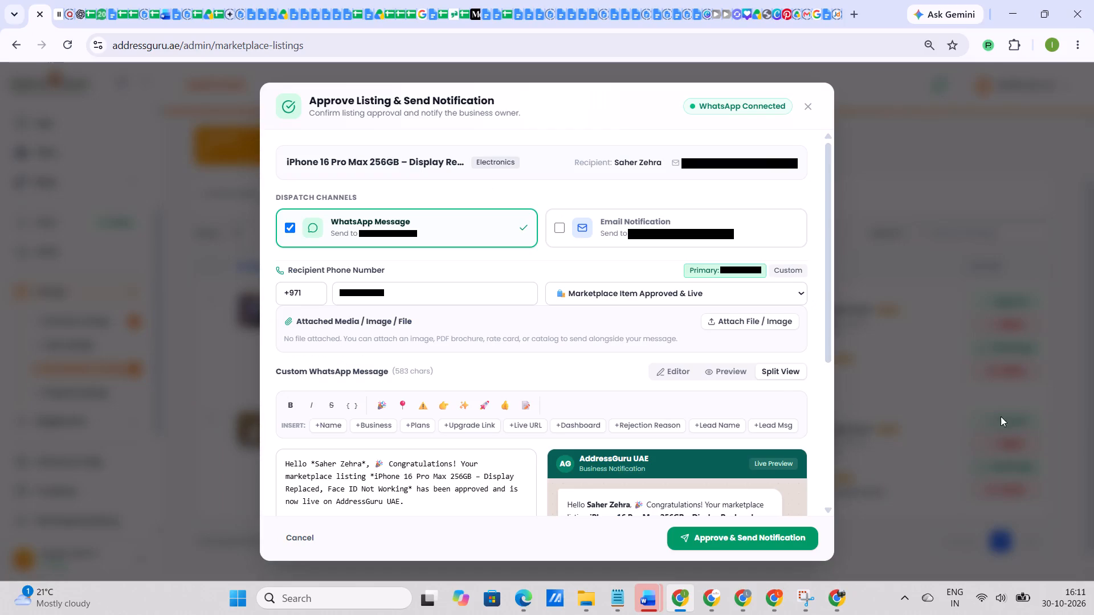
click(806, 108)
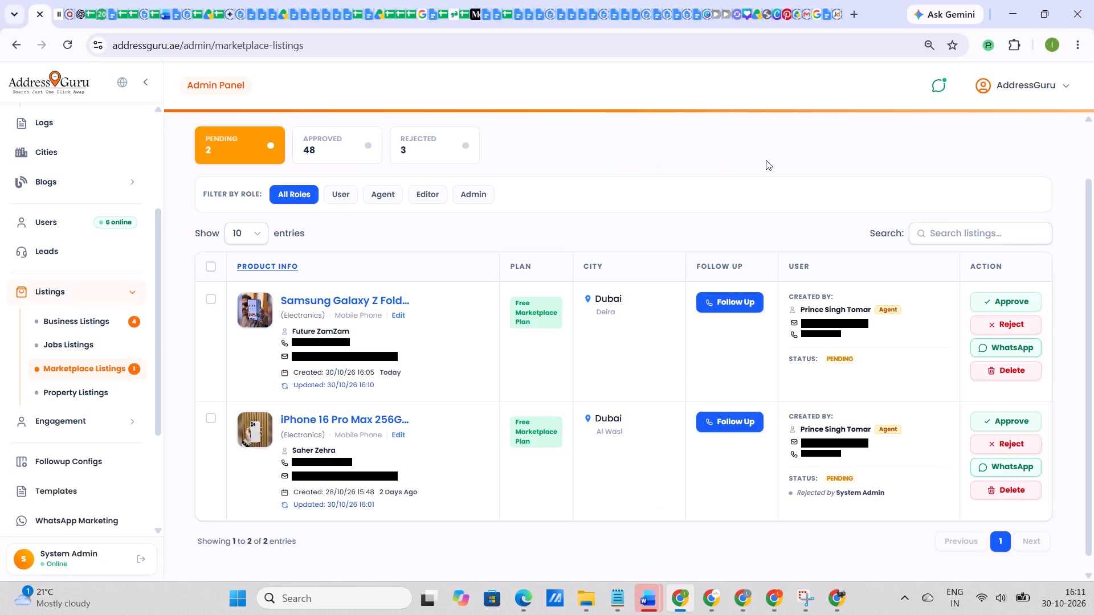
click(347, 415)
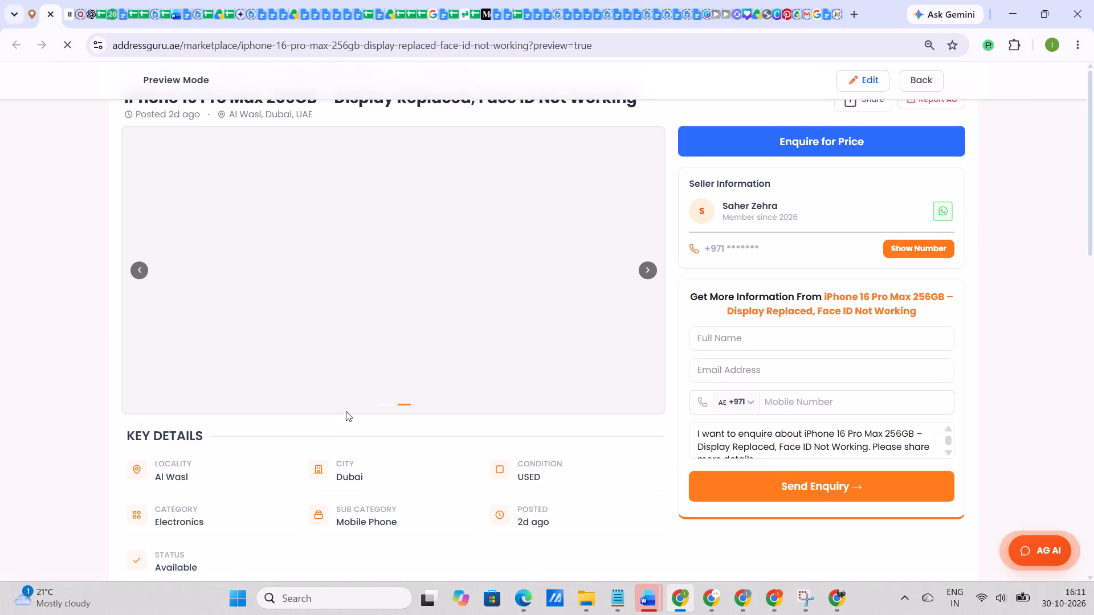
scroll(343, 406, down, 1)
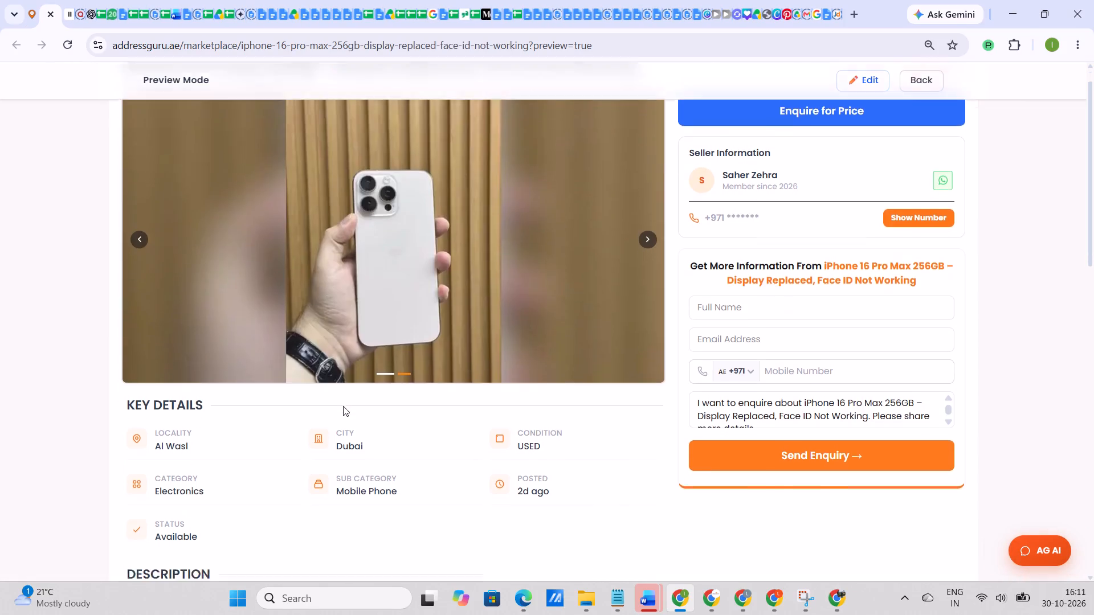
scroll(343, 406, down, 5)
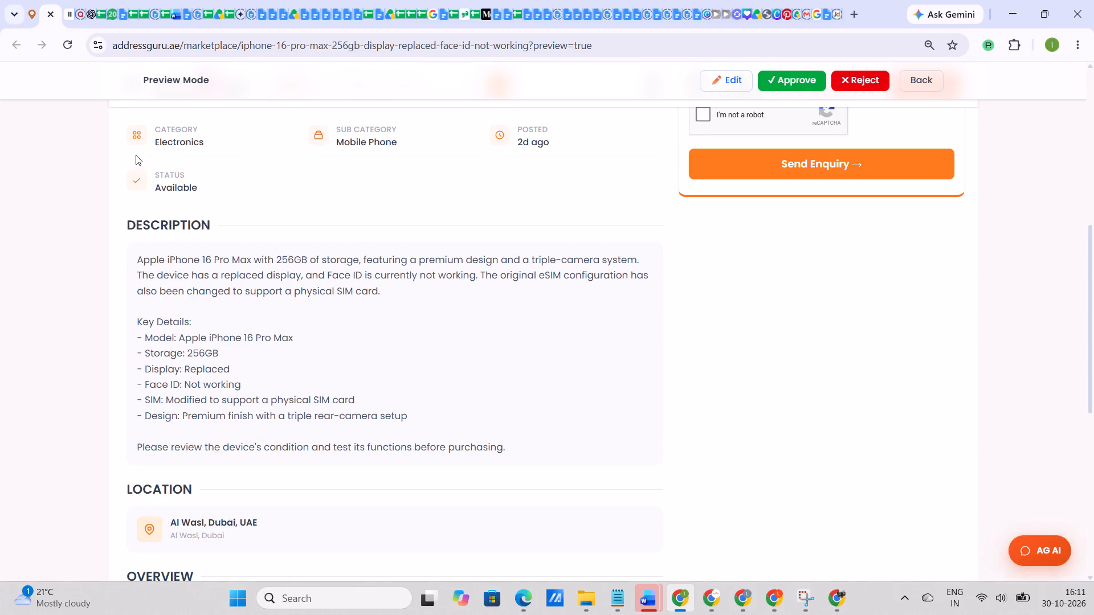
click(50, 7)
click(50, 15)
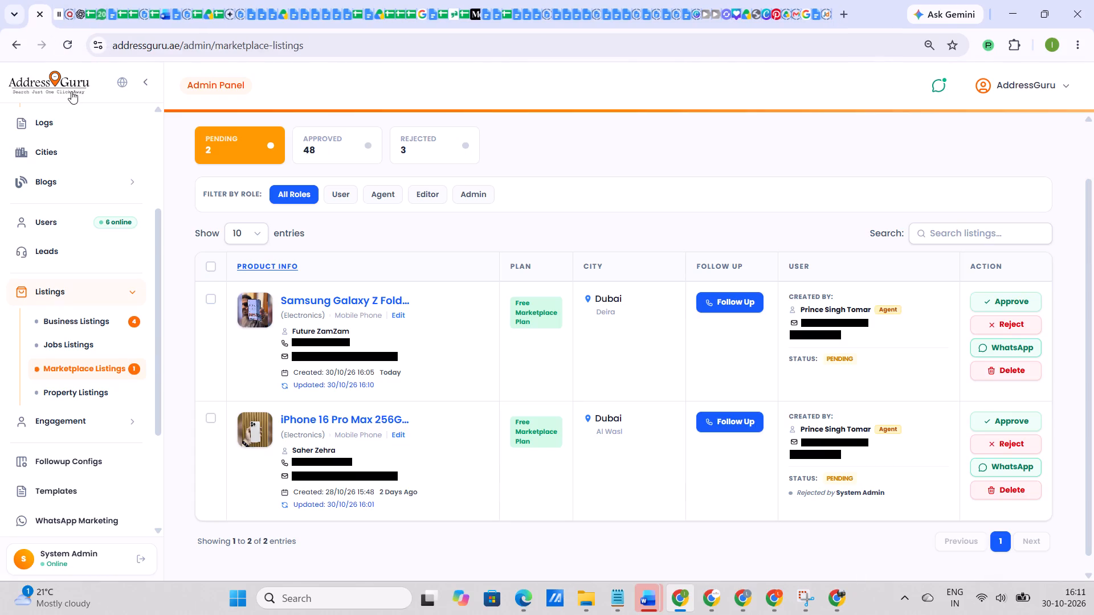
Approve the iPhone 16 Pro Max 256GB marketplace listing and send the seller a WhatsApp notification.
click(991, 423)
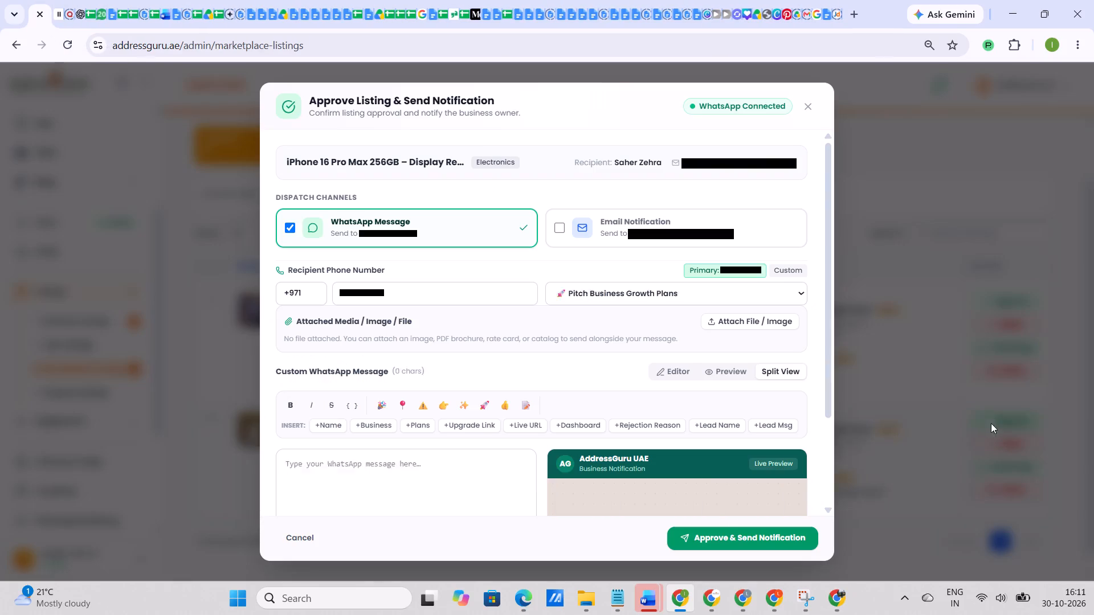
click(724, 538)
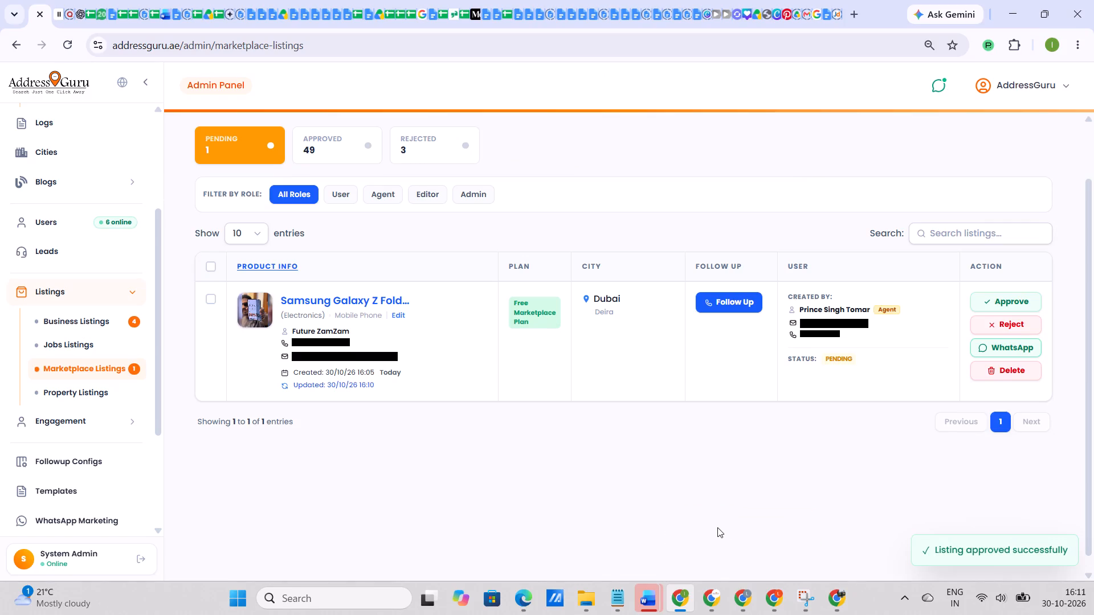
Preview the pending Samsung Galaxy Z Fold5 5G marketplace listing to review its details.
click(322, 298)
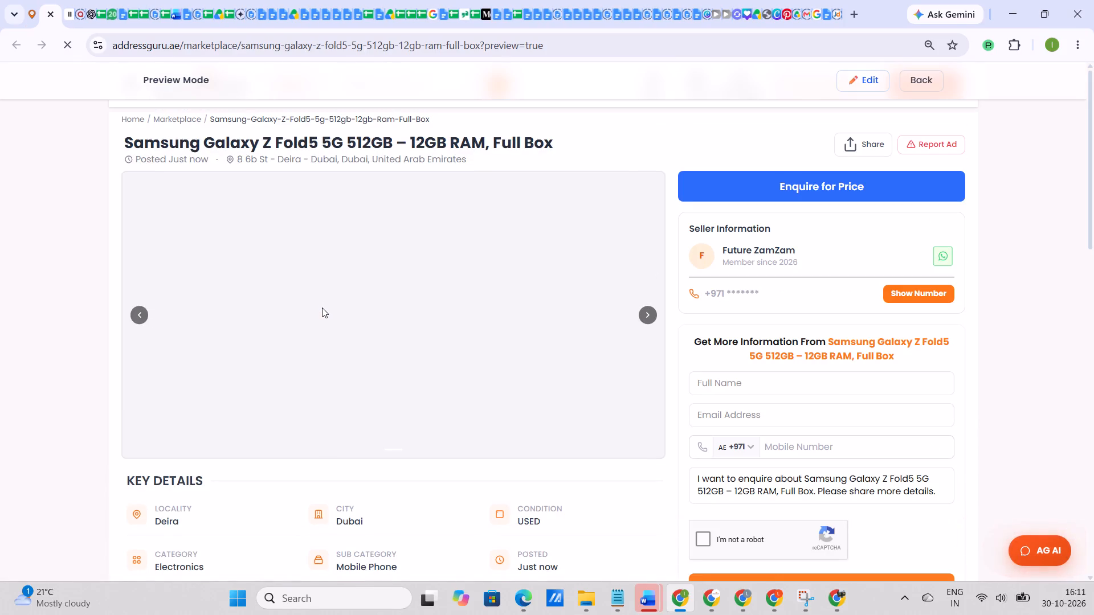
Review the Samsung Galaxy Z Fold5 5G marketplace preview, checking its category, sub-category, key details and description.
scroll(326, 318, down, 4)
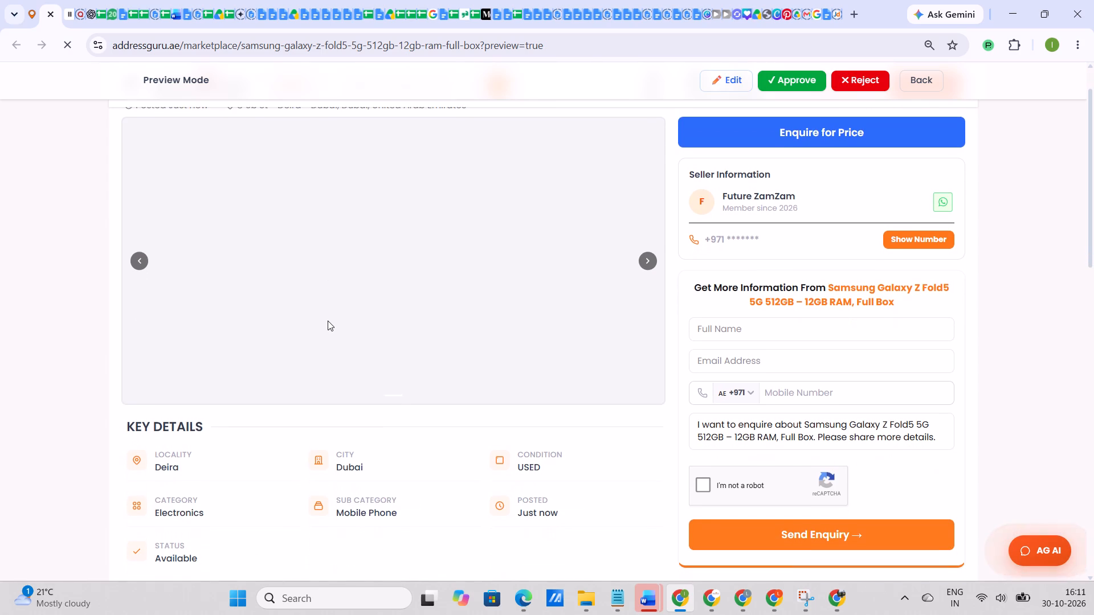
scroll(328, 321, down, 3)
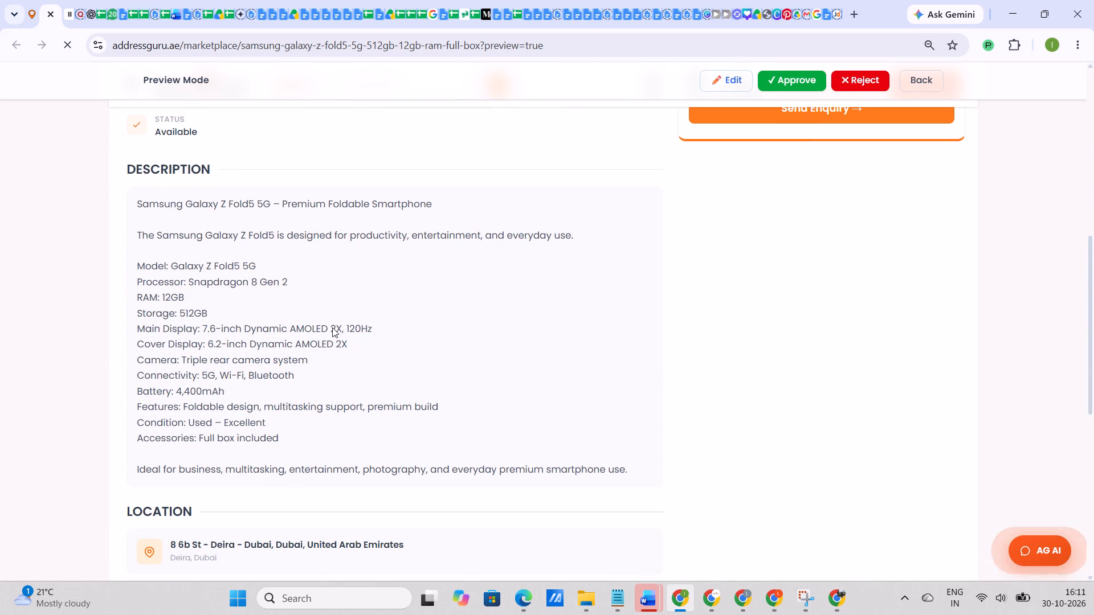
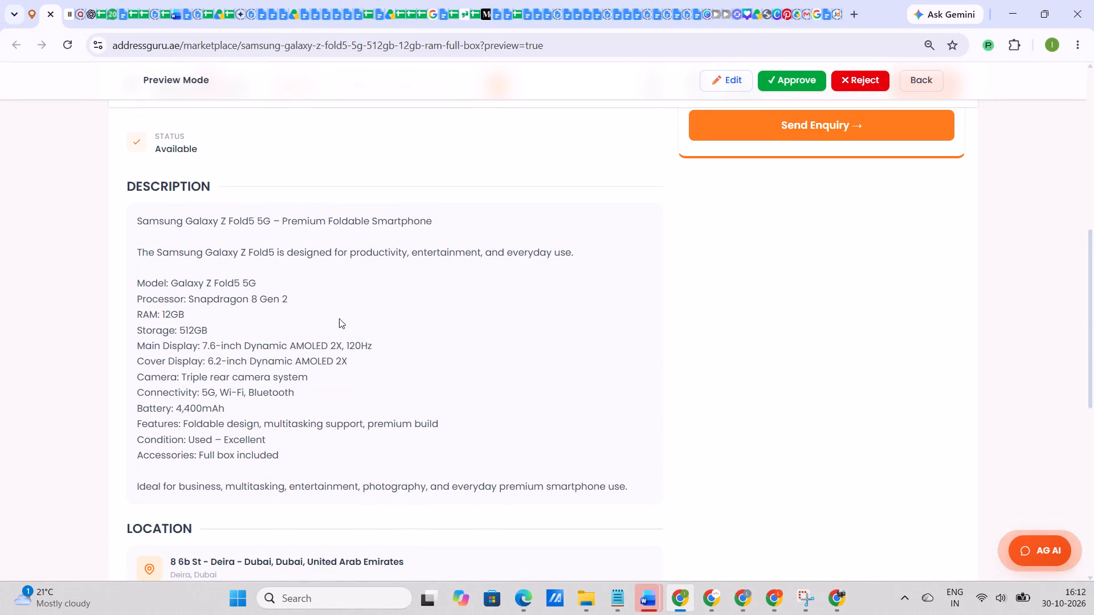
Review the rest of the Samsung Galaxy Z Fold5 5G preview, from its description to its location and overview, and close the preview.
scroll(339, 318, down, 2)
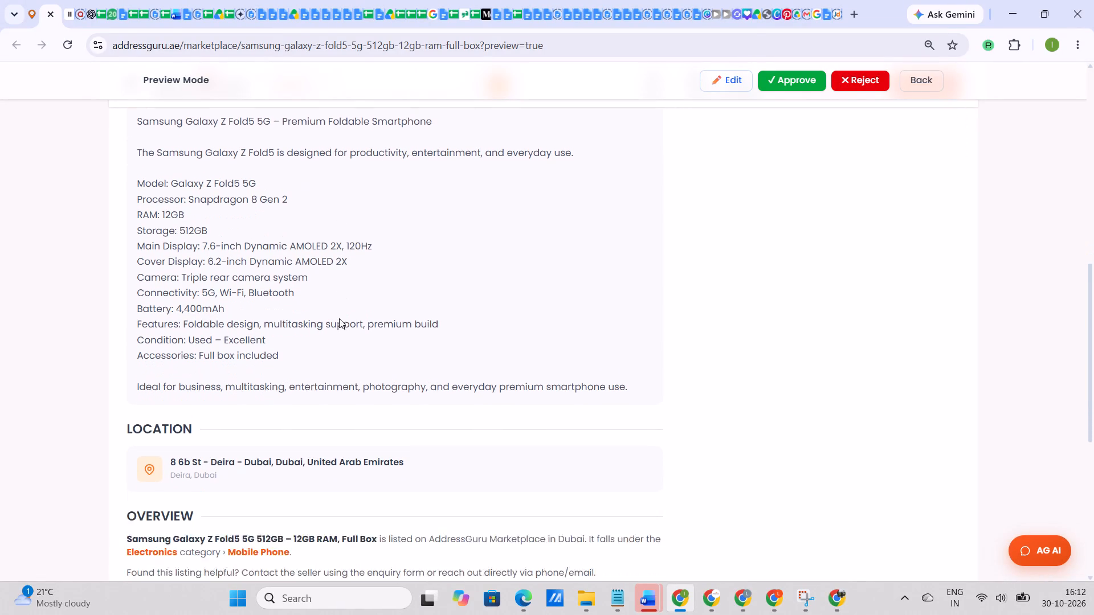
scroll(339, 318, down, 2)
scroll(339, 318, up, 9)
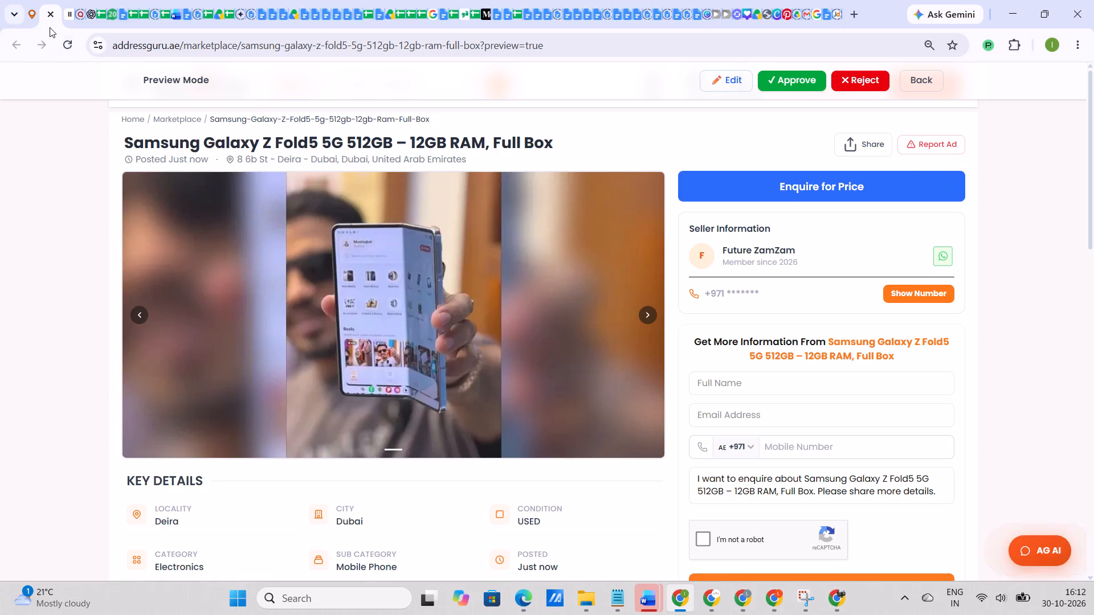
click(54, 13)
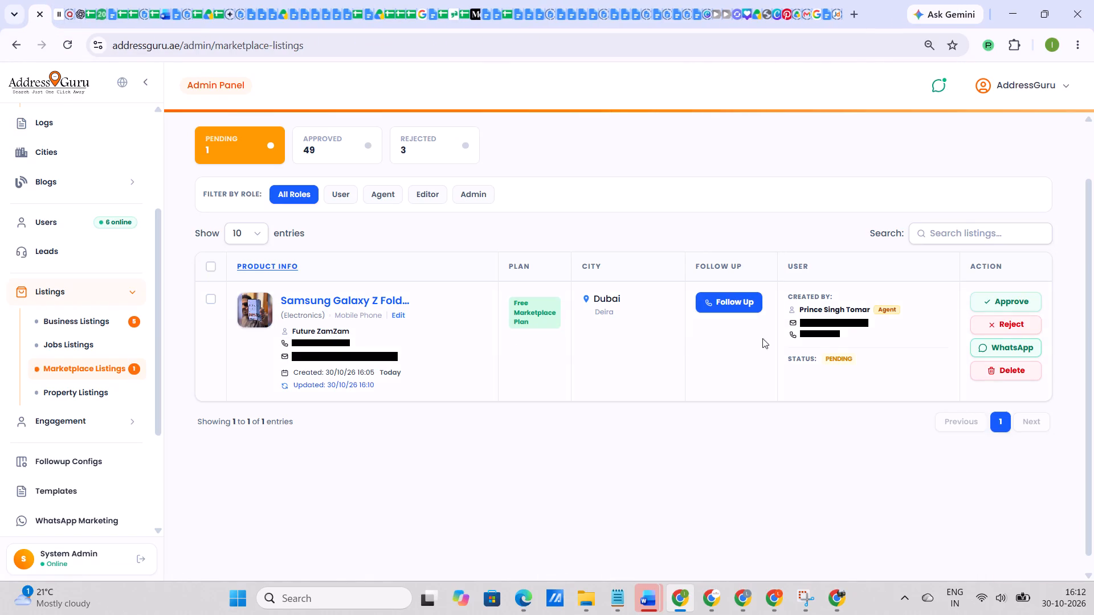
Approve the pending Samsung Galaxy Z Fold5 5G marketplace listing and send the owner the WhatsApp approval notification.
click(1016, 299)
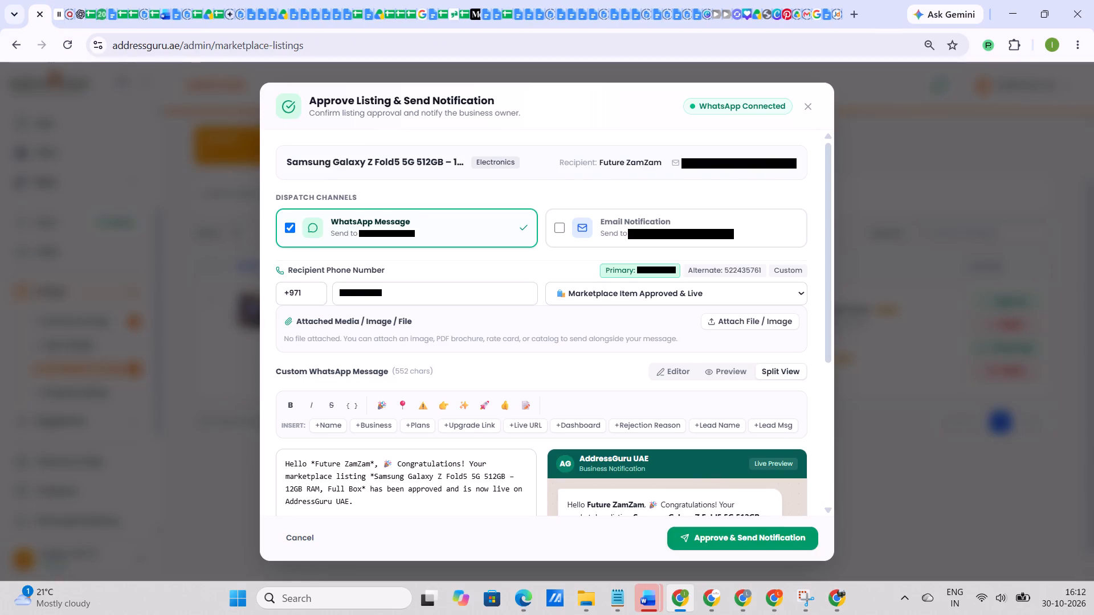
click(706, 534)
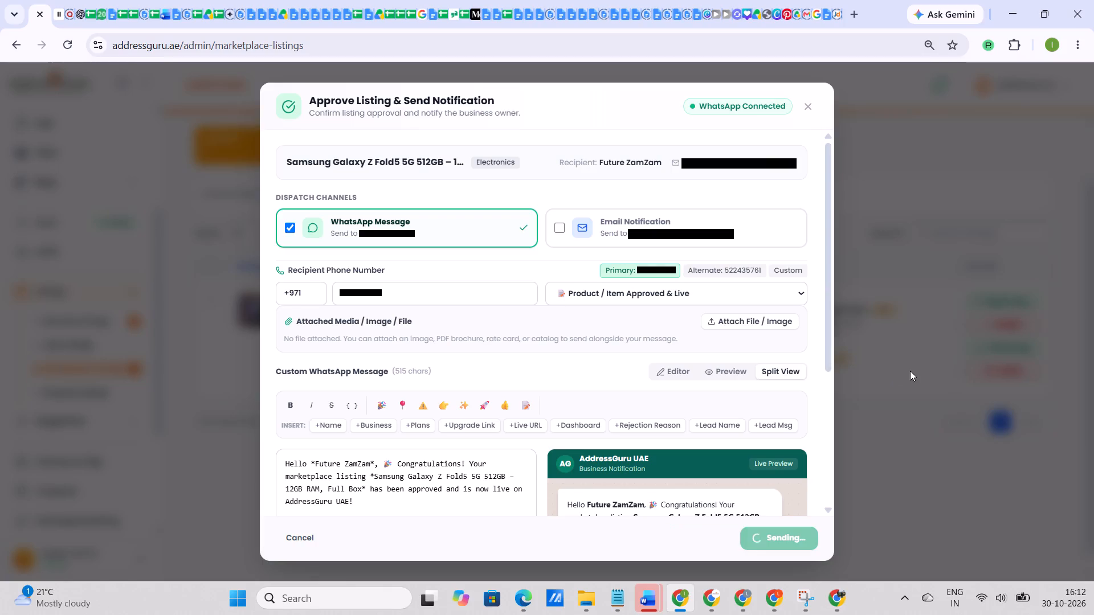
click(987, 593)
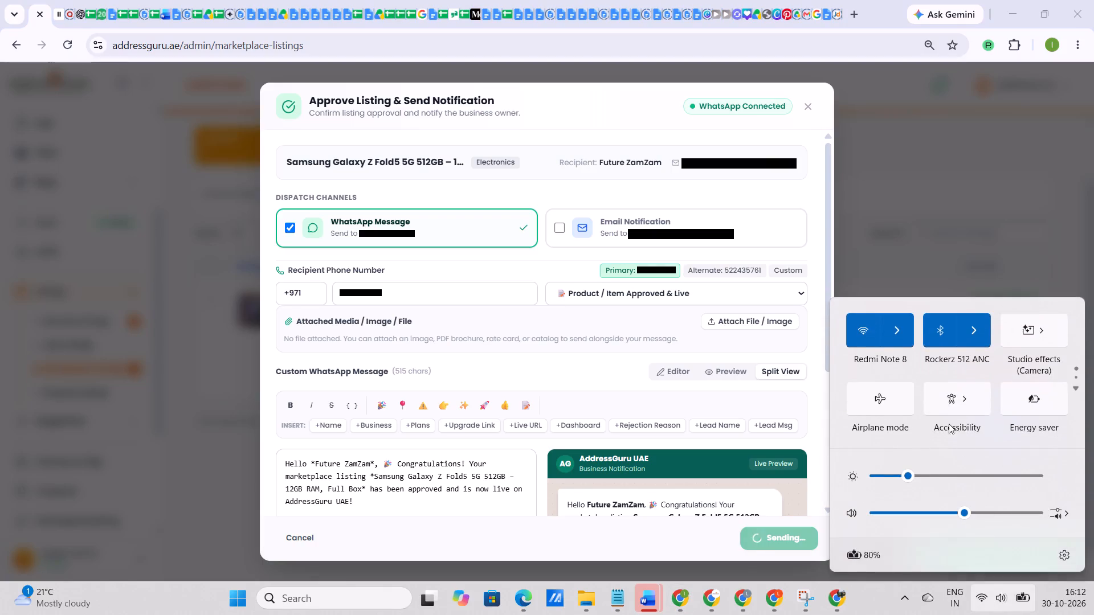
click(985, 598)
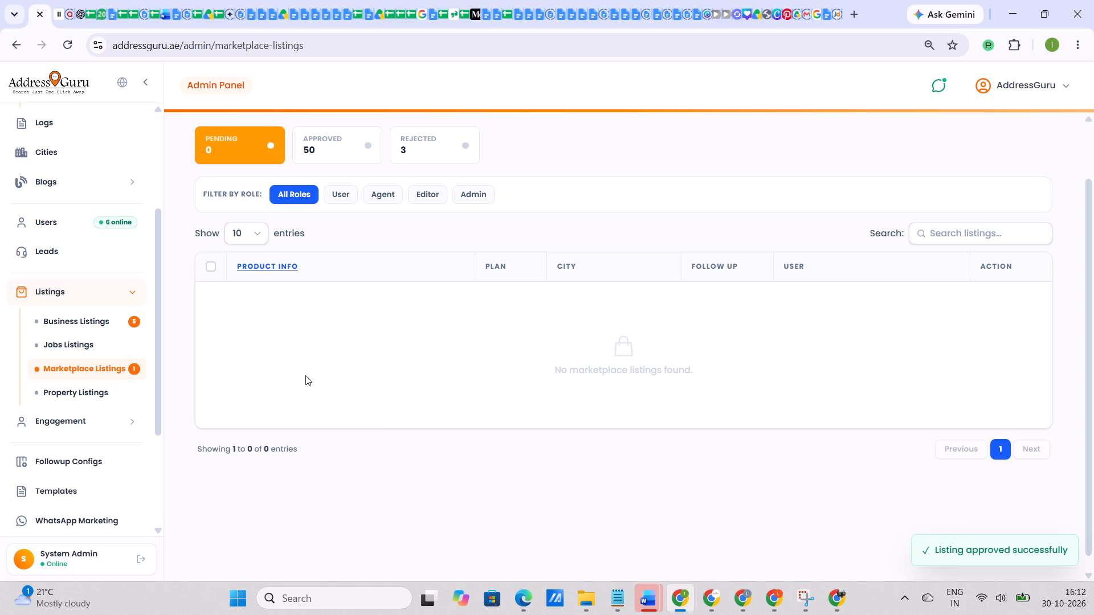
scroll(305, 375, up, 1)
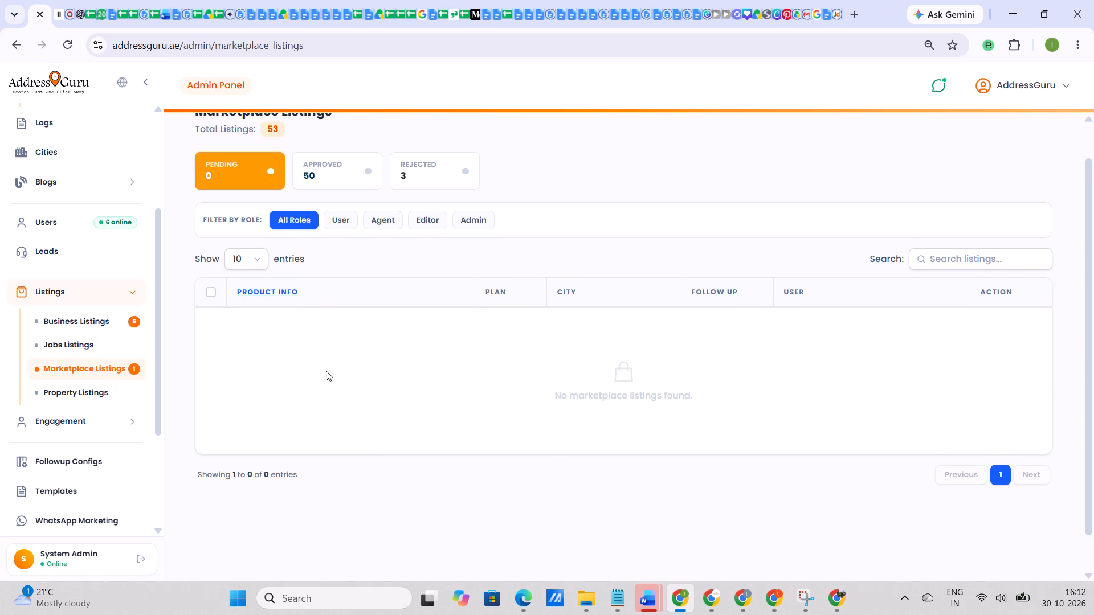
Switch to the other browser window showing the Google Search Console performance report for addressguru.ae.
click(711, 603)
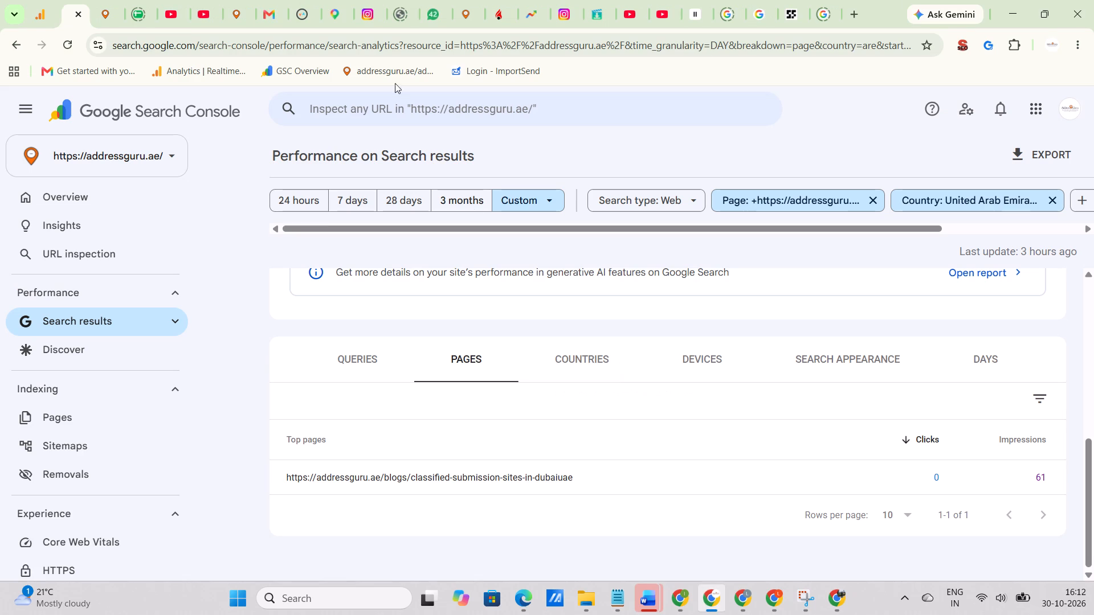
Remove the page and country filters from the addressguru.ae search performance report.
scroll(451, 380, up, 2)
scroll(423, 204, up, 2)
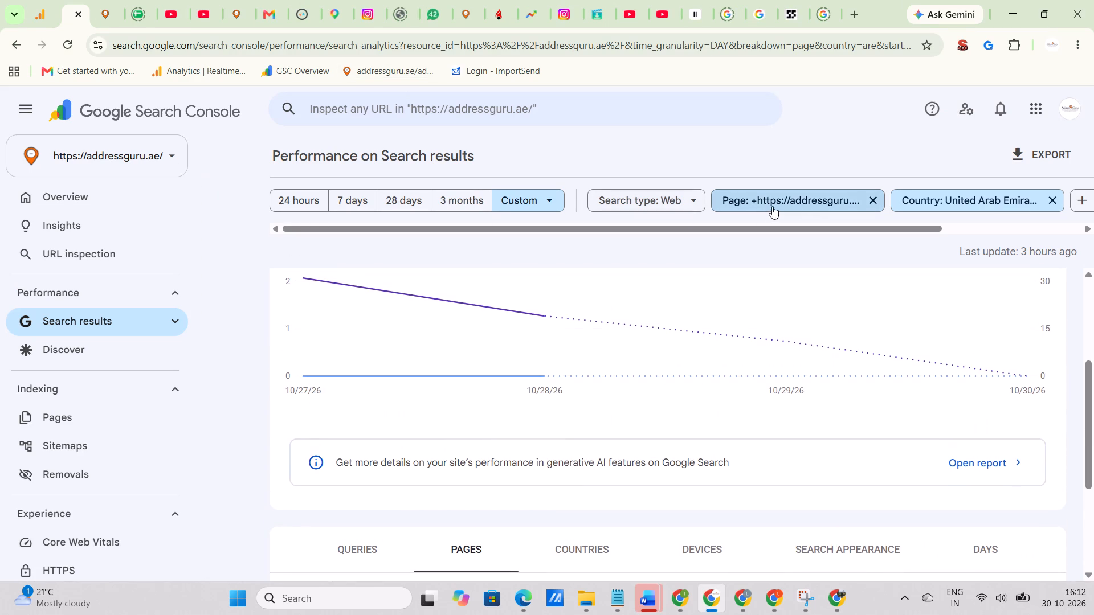
click(871, 198)
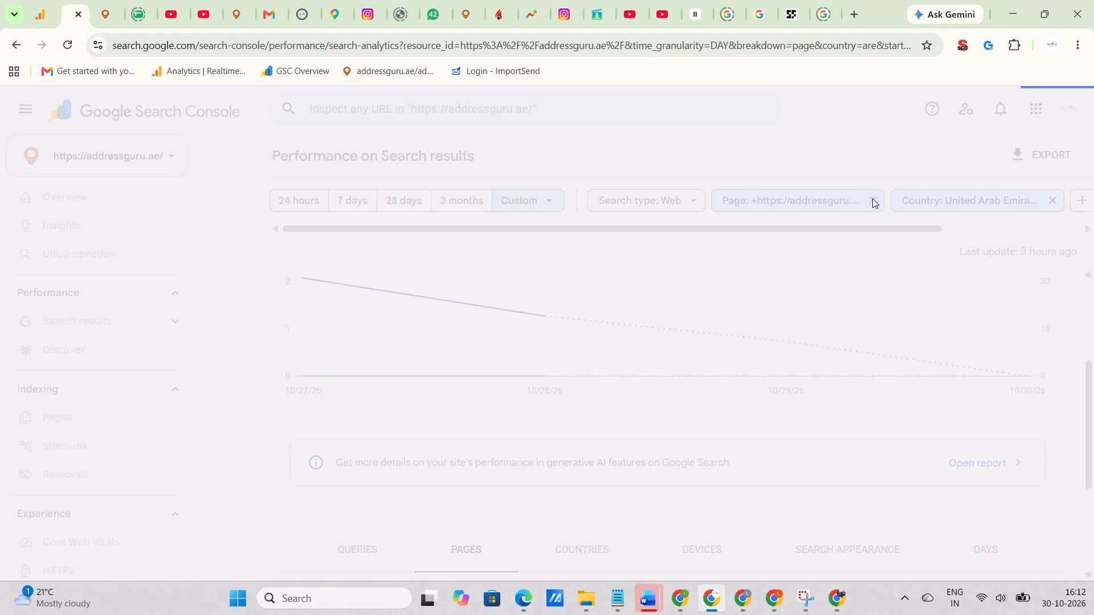
click(873, 202)
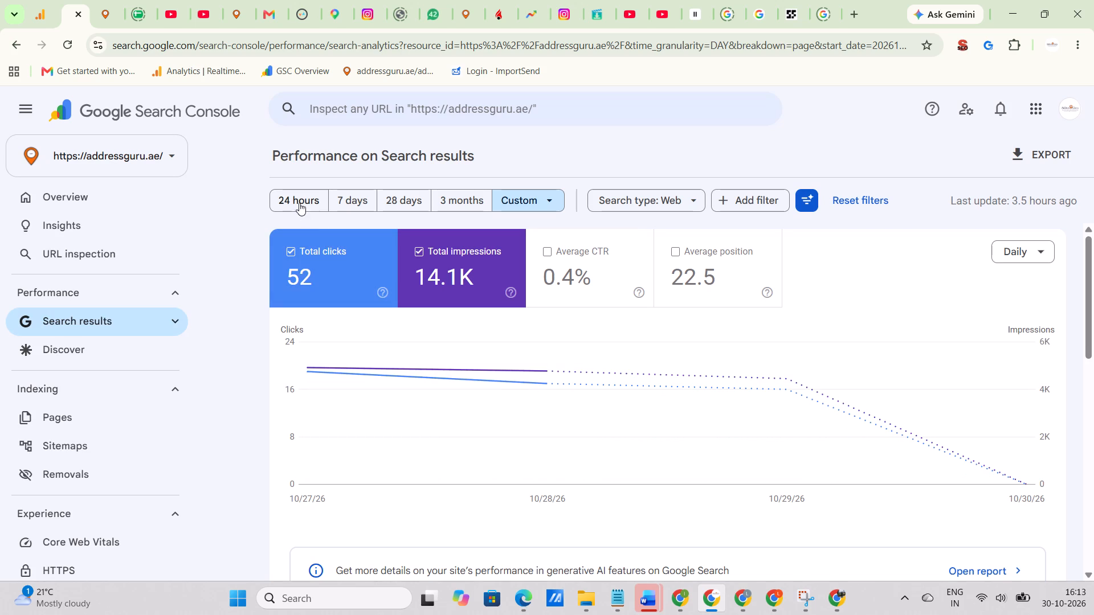
Show the last 24 hours of search performance, refresh the report and check its metrics and top pages.
click(525, 197)
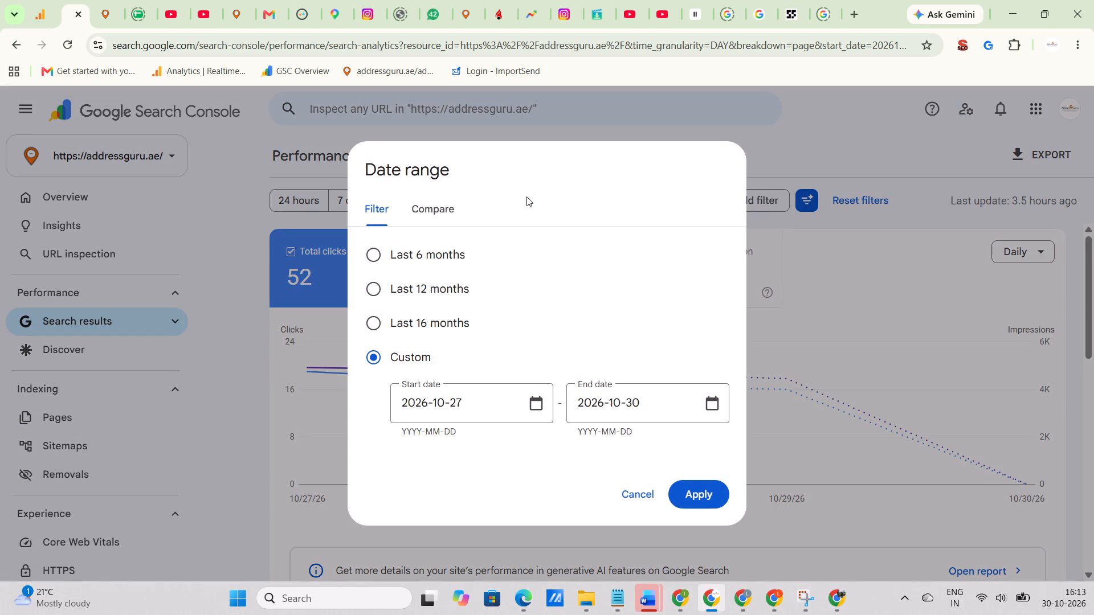
click(629, 501)
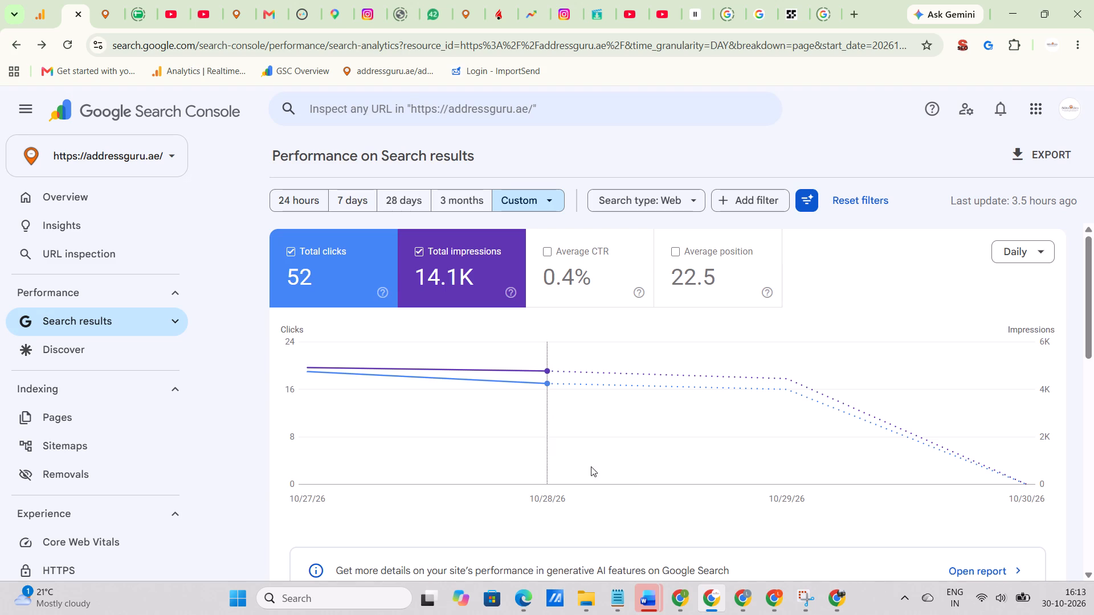
click(284, 193)
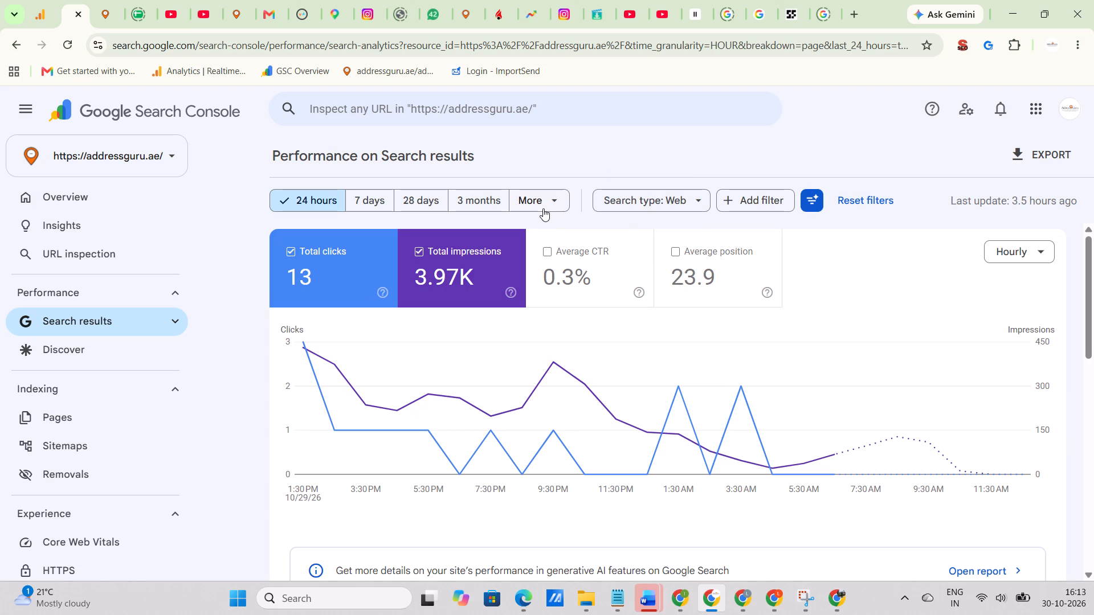
click(77, 47)
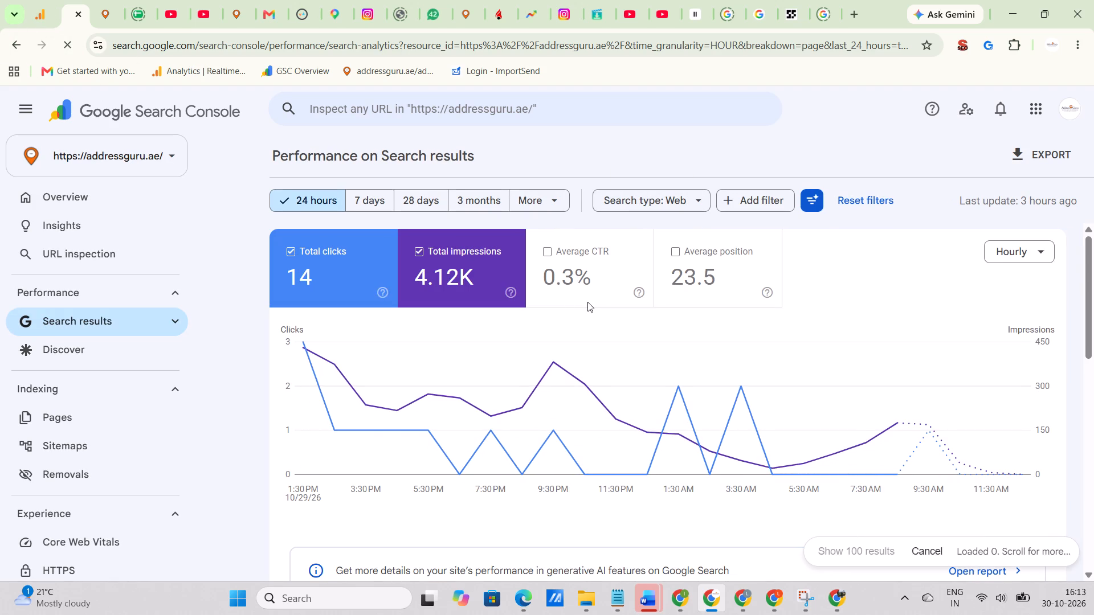
scroll(569, 228, down, 7)
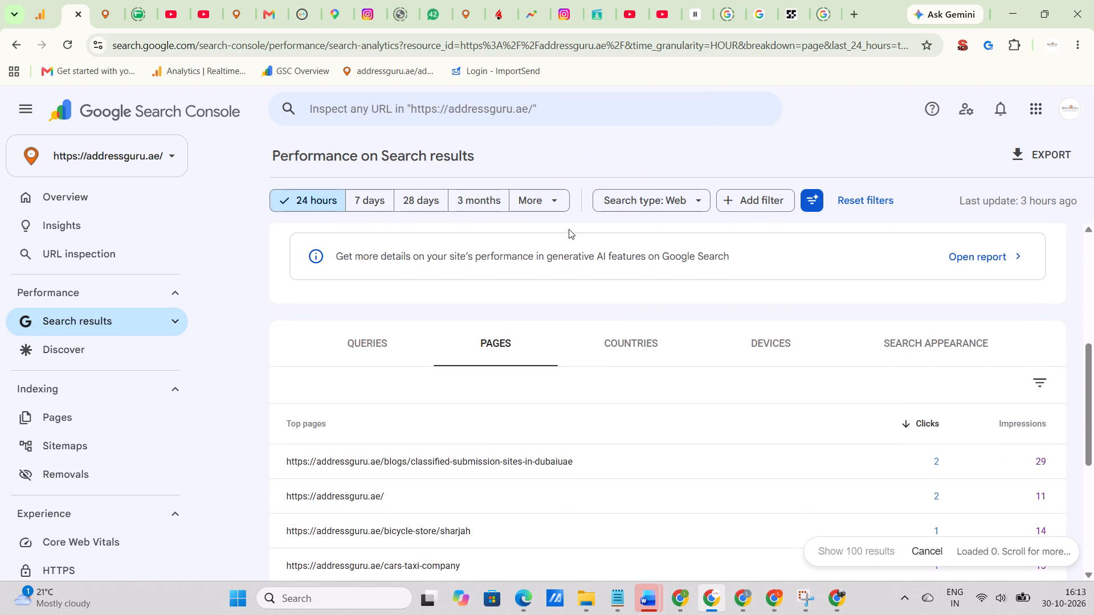
scroll(569, 229, up, 6)
Return from the MOHRE UAE blog post to the full UAE Blogs list and look through the recent posts.
click(40, 3)
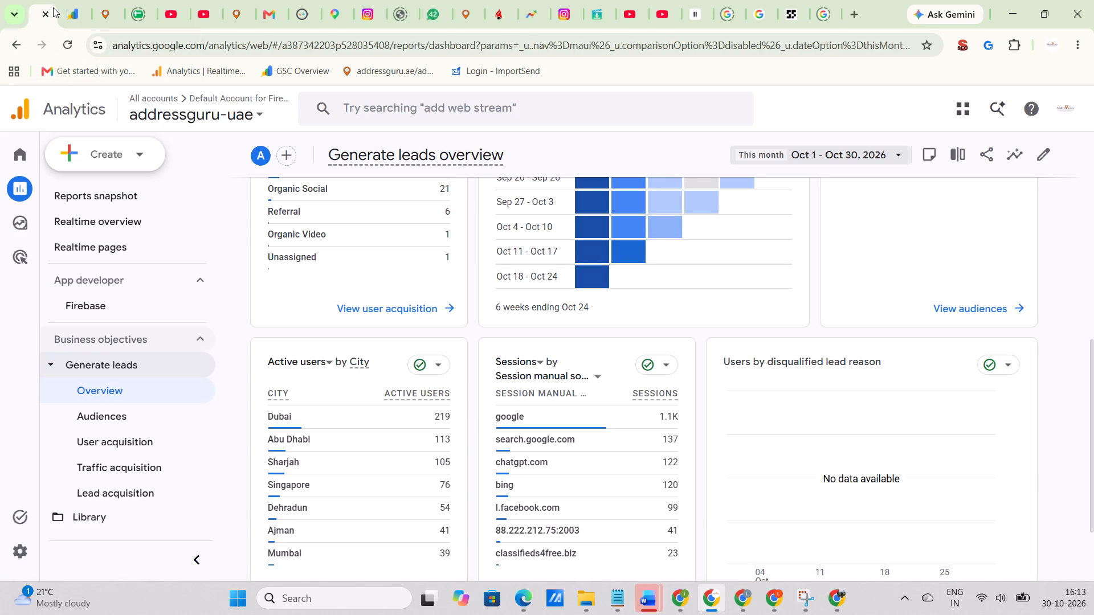
click(108, 0)
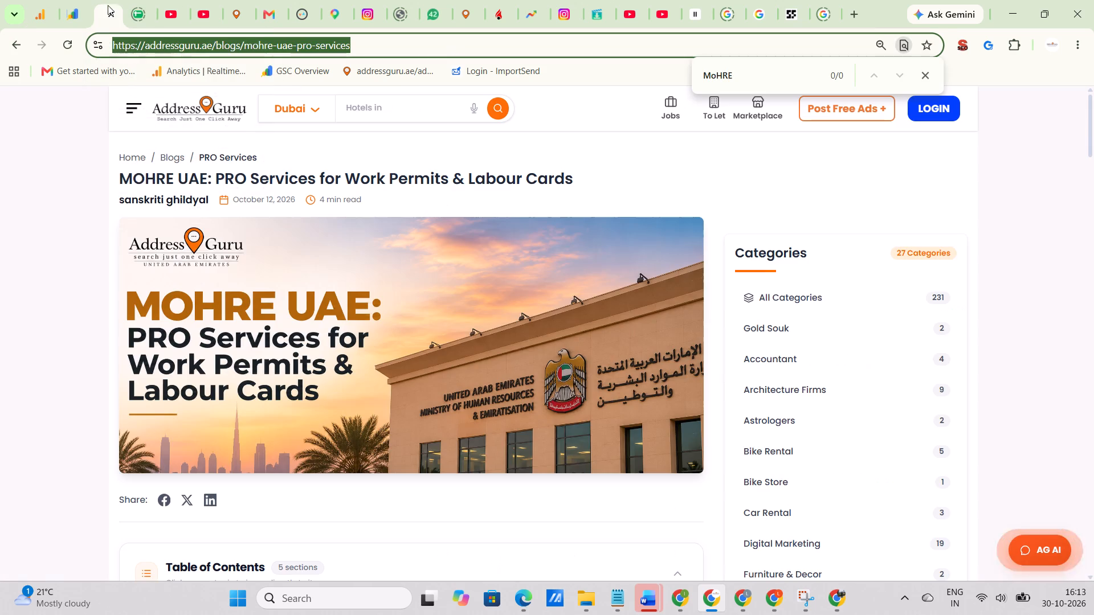
click(2, 55)
click(2, 52)
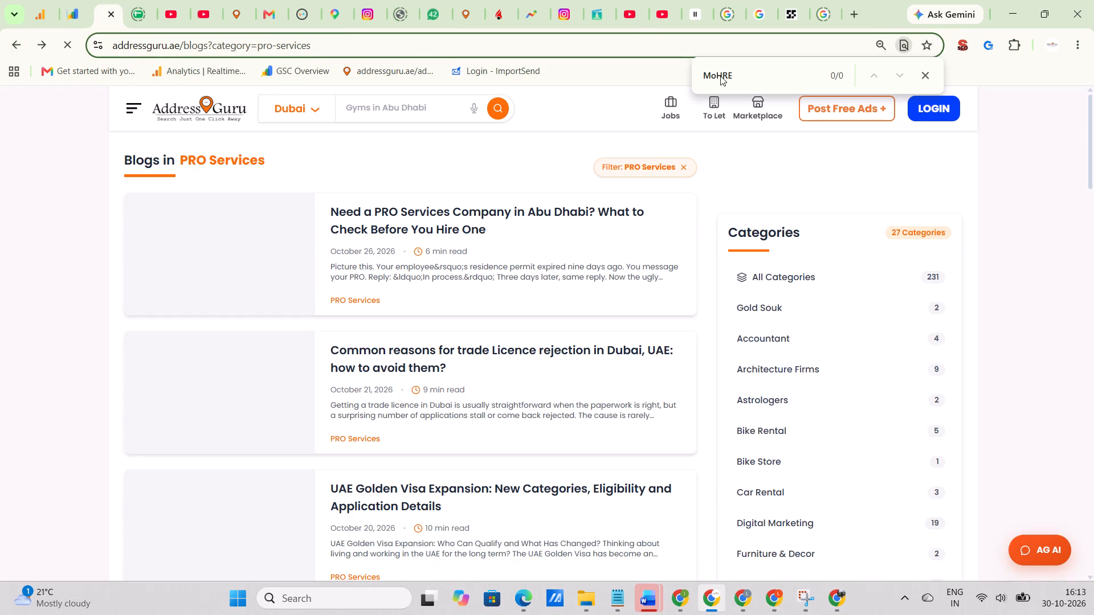
click(922, 77)
click(10, 47)
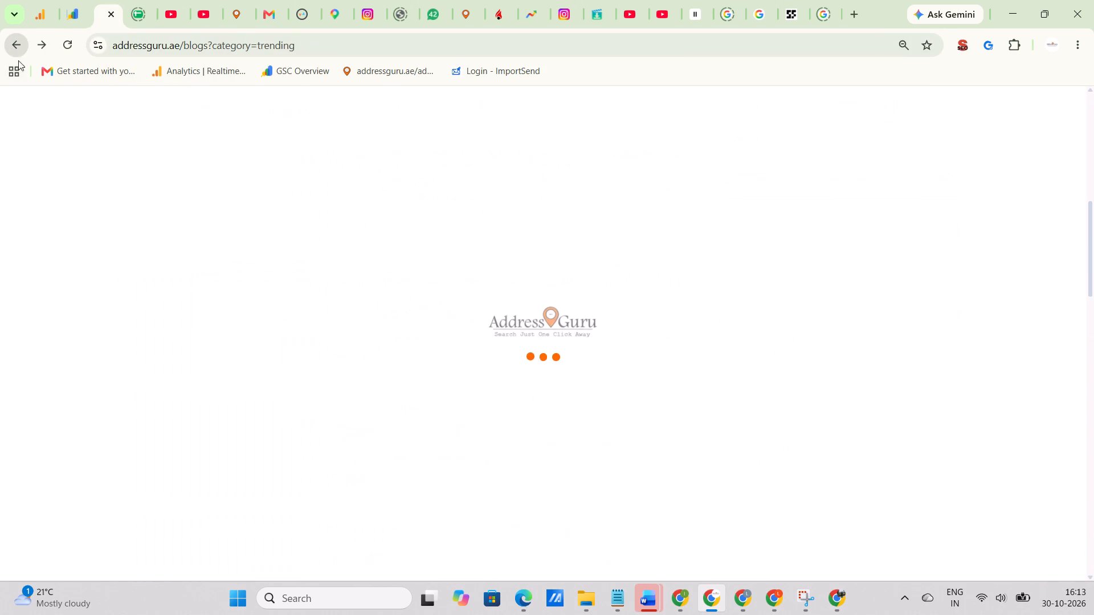
click(13, 46)
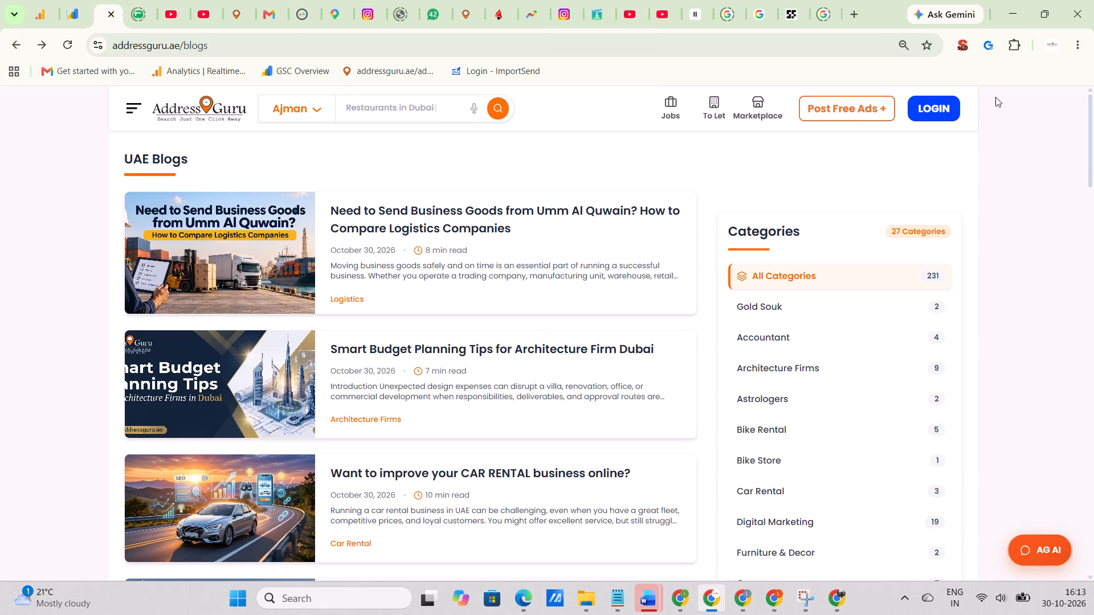
scroll(712, 282, down, 6)
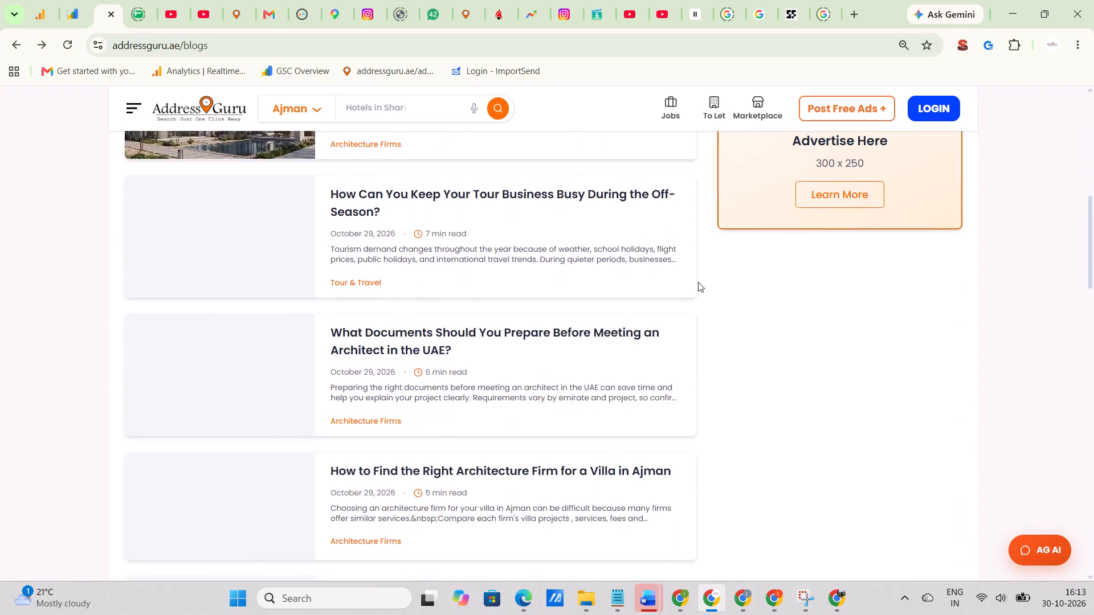
scroll(698, 282, up, 3)
scroll(689, 304, down, 3)
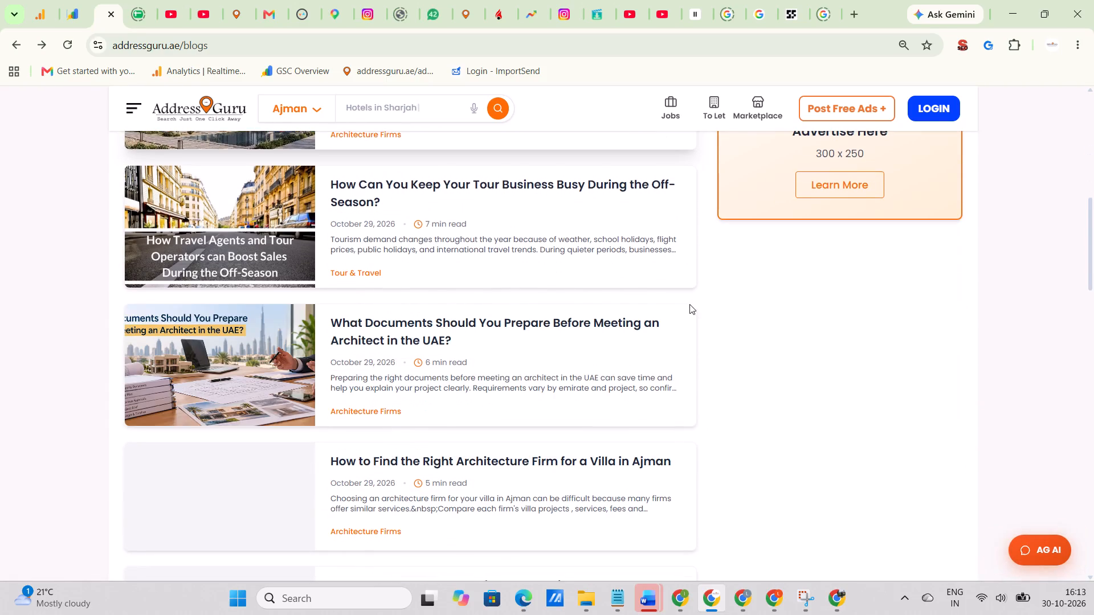
scroll(689, 304, down, 1)
Switch to the AddressGuru admin panel and review the newest and currently online accounts in Users Management.
click(1018, 0)
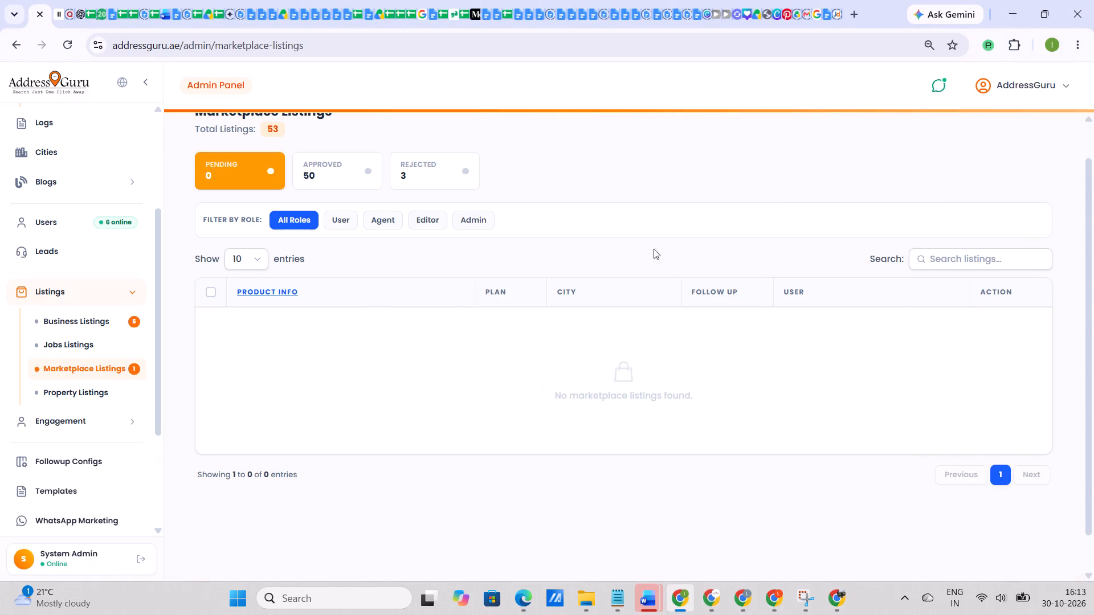
click(98, 217)
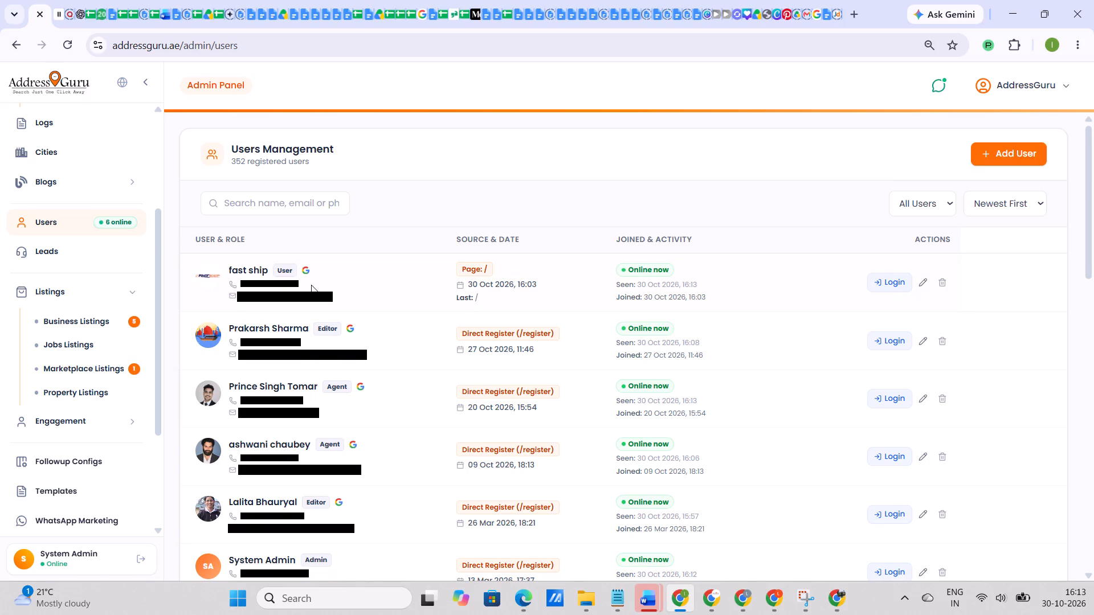
scroll(311, 285, up, 1)
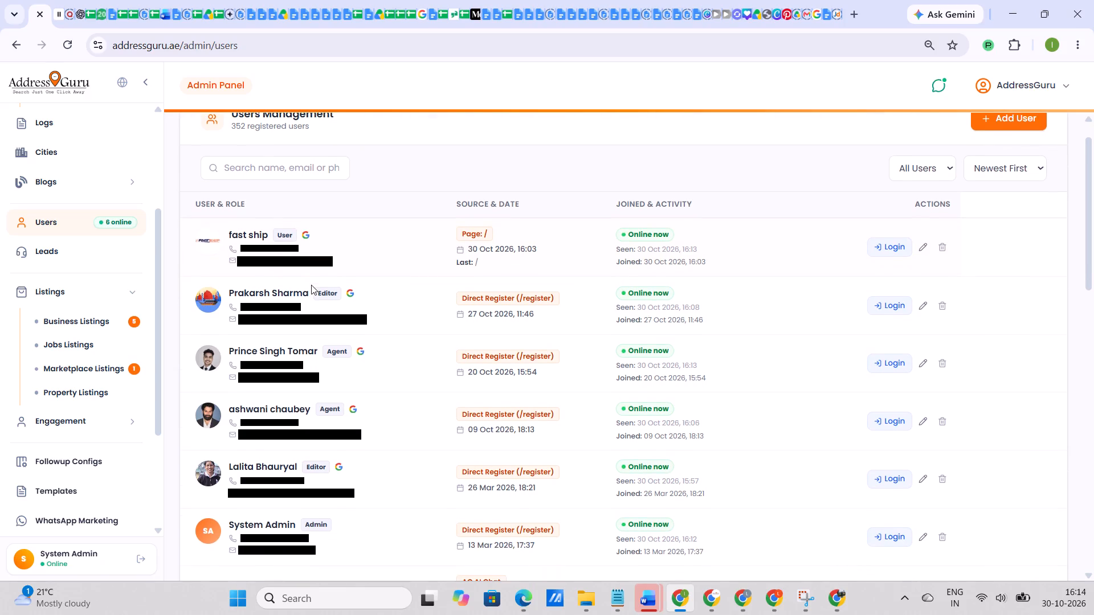
scroll(311, 285, up, 2)
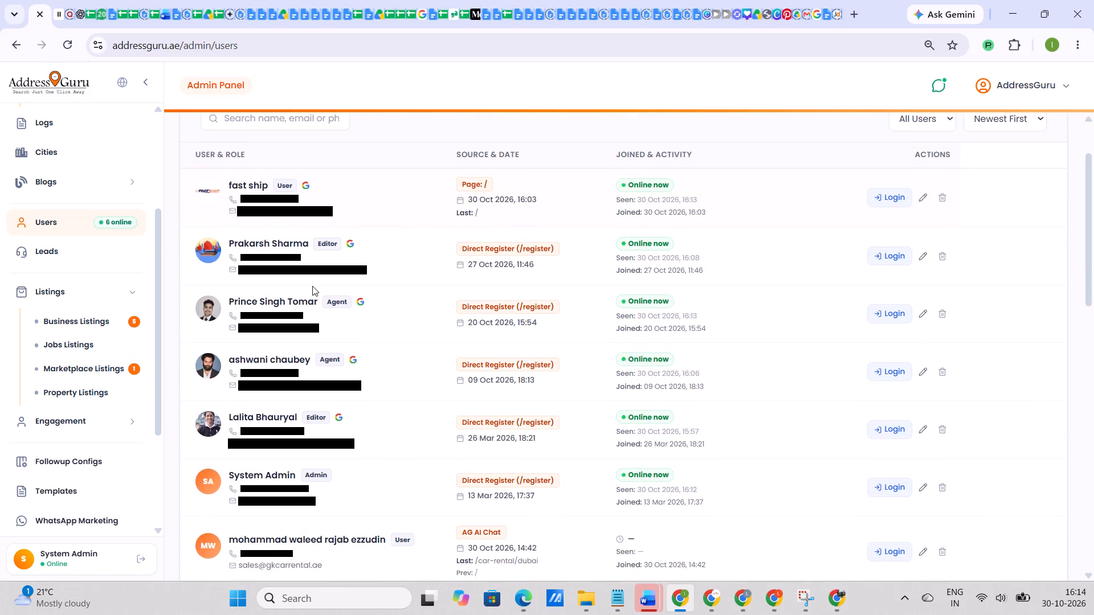
scroll(312, 286, up, 1)
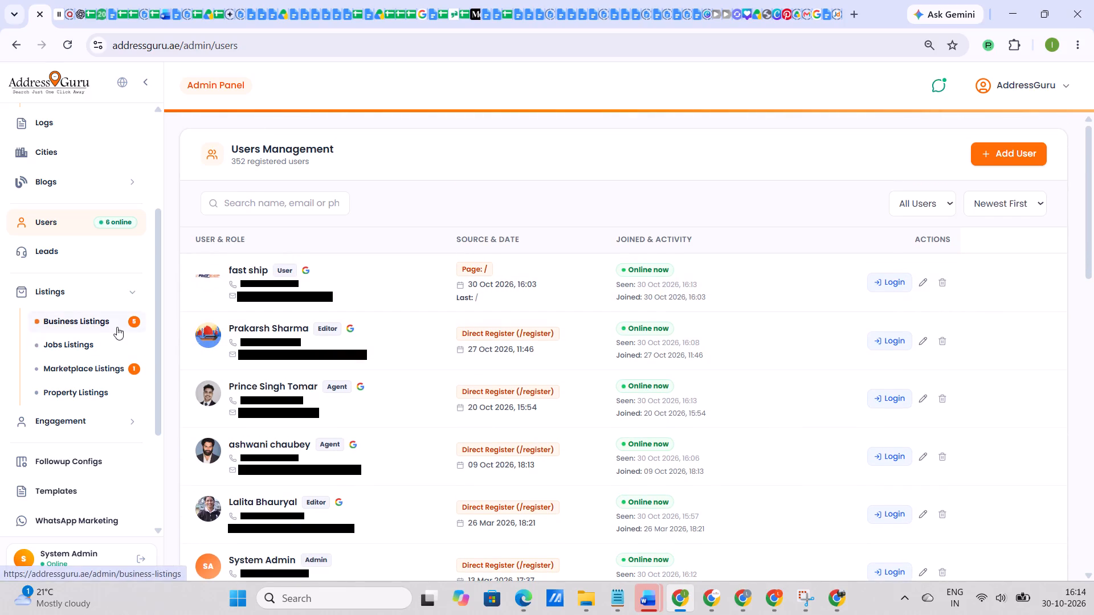
Check the pending business listings in both the completed and incomplete groups for new submissions.
click(117, 327)
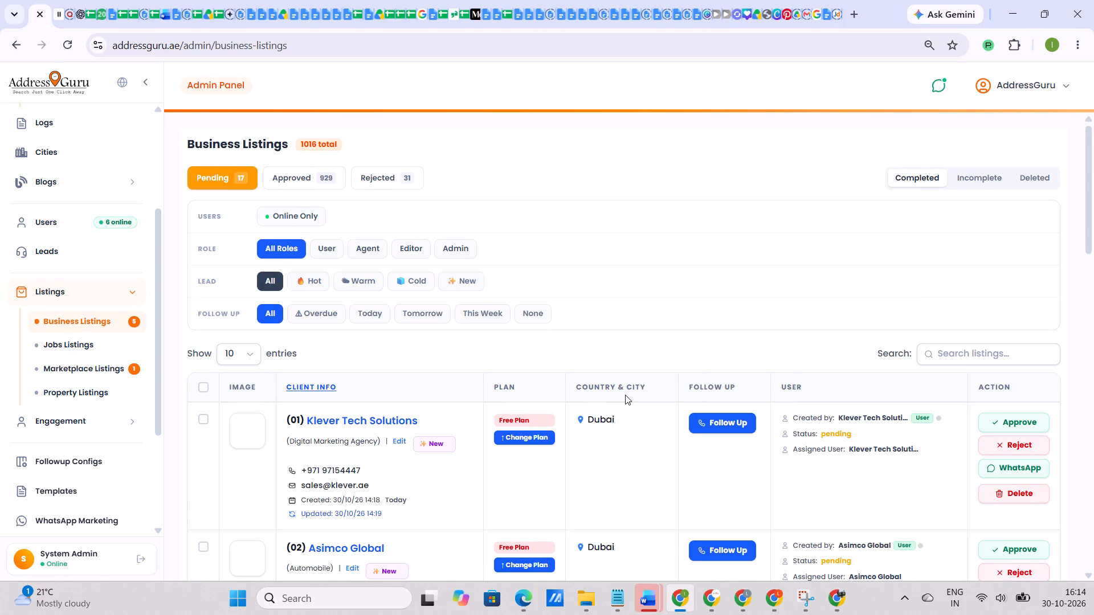
scroll(625, 395, down, 2)
scroll(625, 395, up, 1)
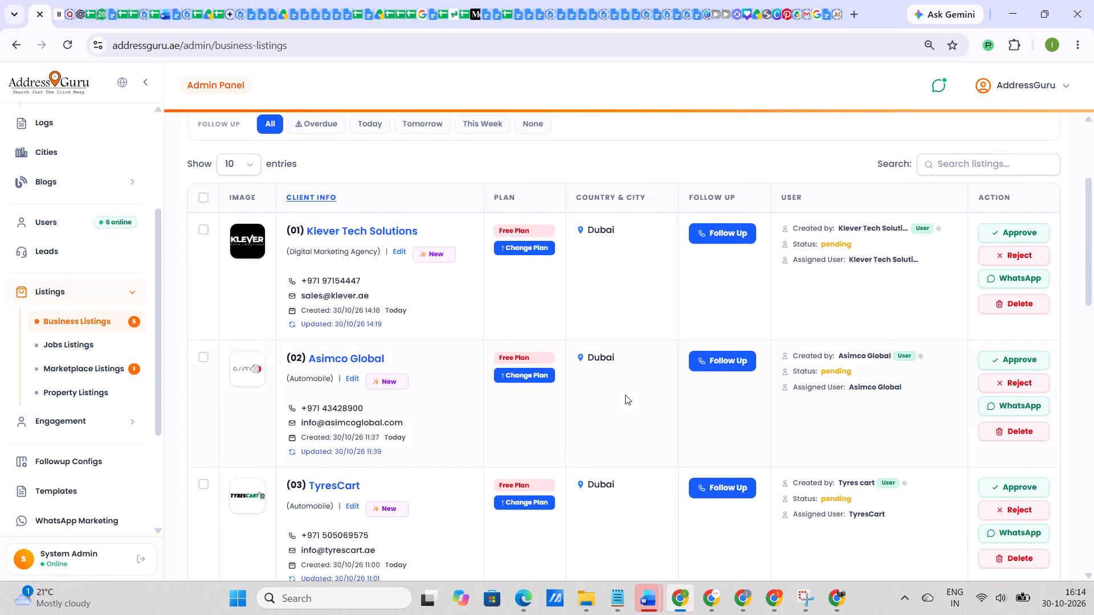
scroll(625, 395, up, 1)
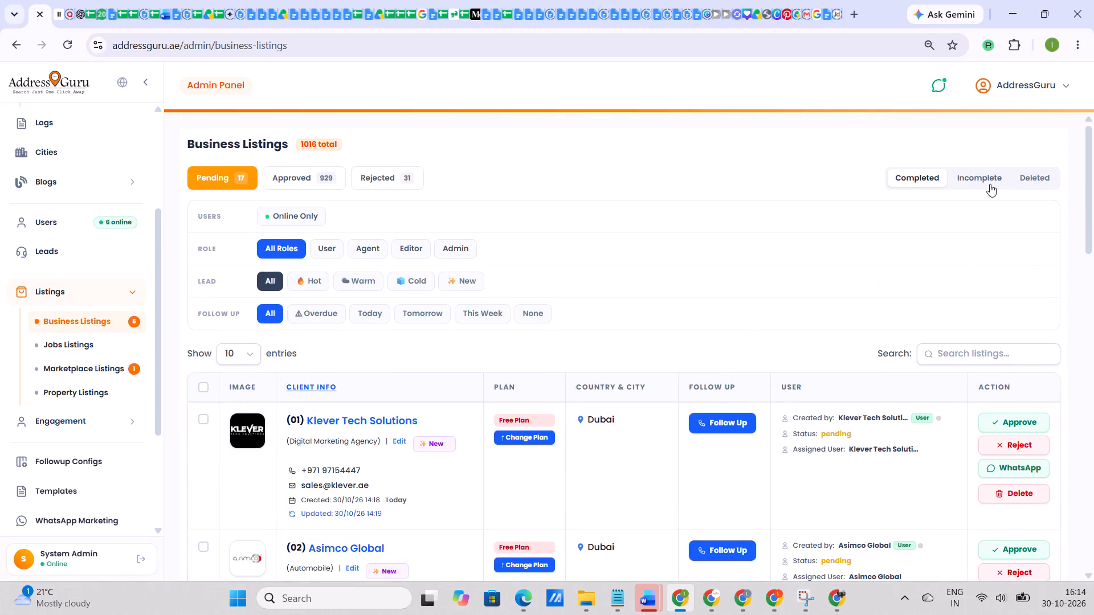
click(990, 184)
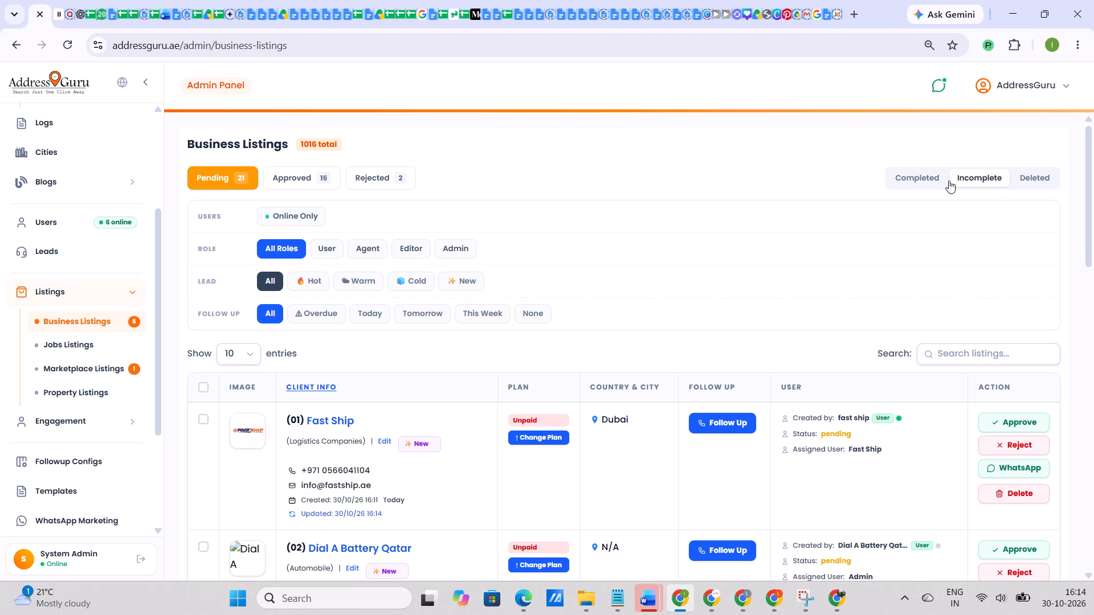
click(929, 178)
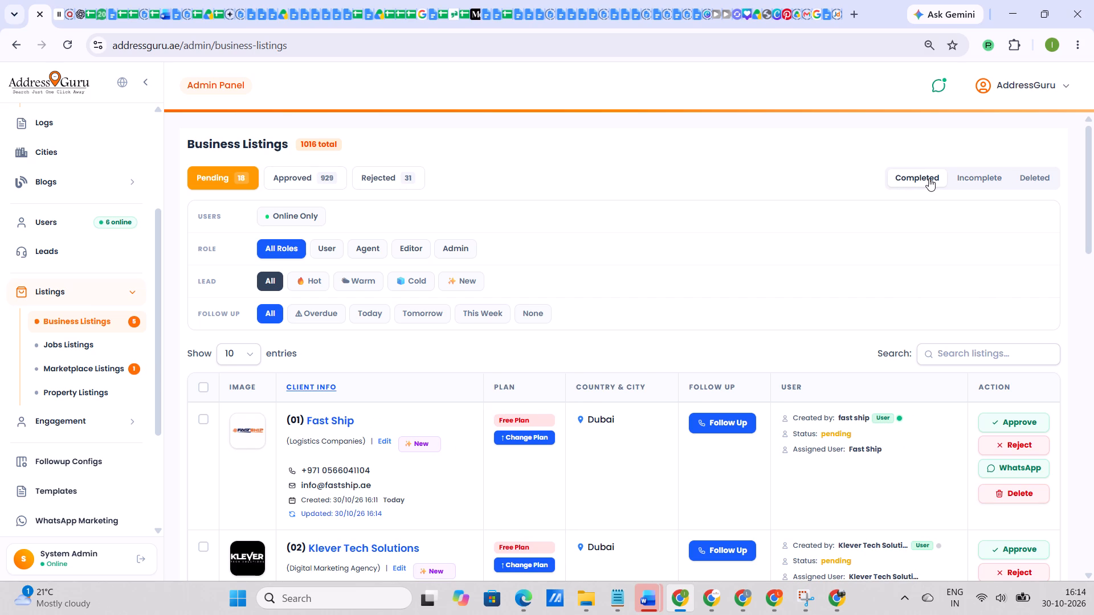
Open the Fast Ship listing preview and review its category, images, description, services and facilities.
click(332, 421)
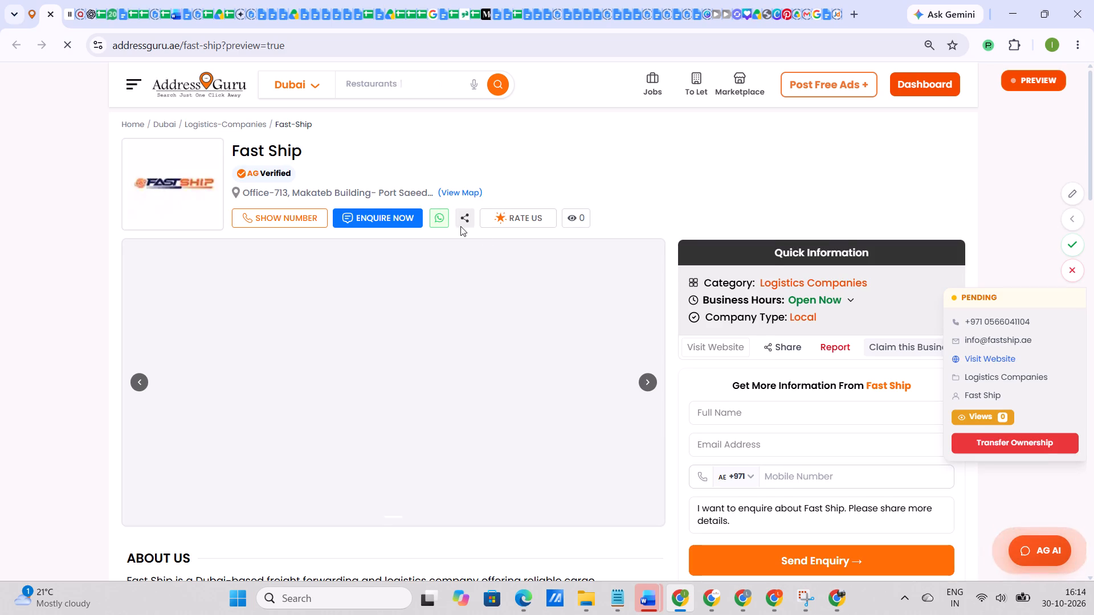
scroll(487, 233, down, 5)
scroll(507, 238, left, 1)
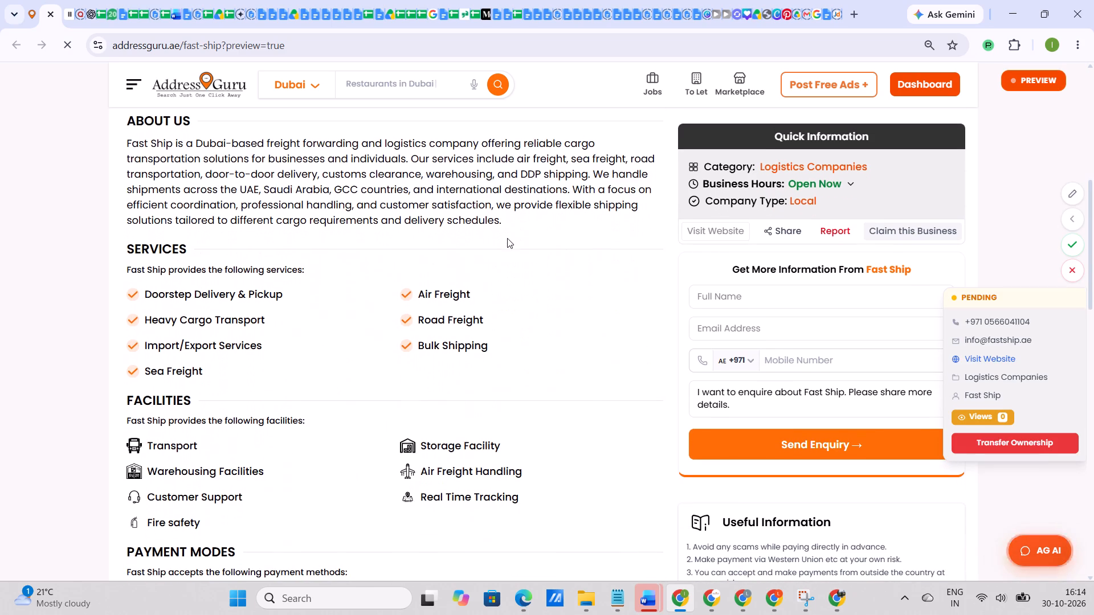
scroll(507, 238, left, 1)
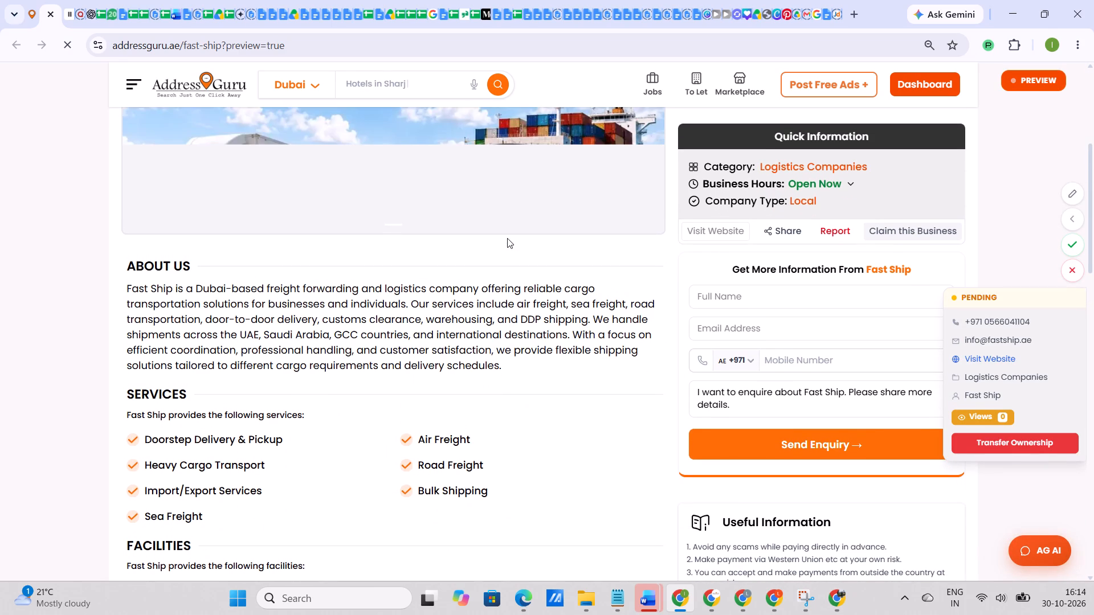
scroll(507, 238, up, 1)
scroll(507, 238, left, 1)
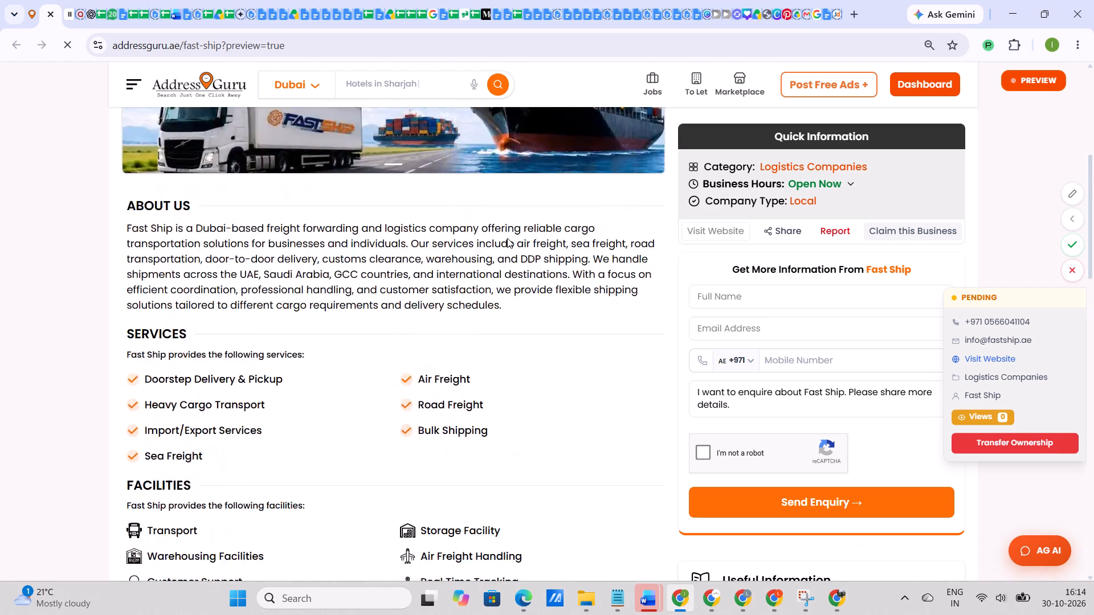
scroll(507, 238, left, 1)
scroll(502, 238, up, 2)
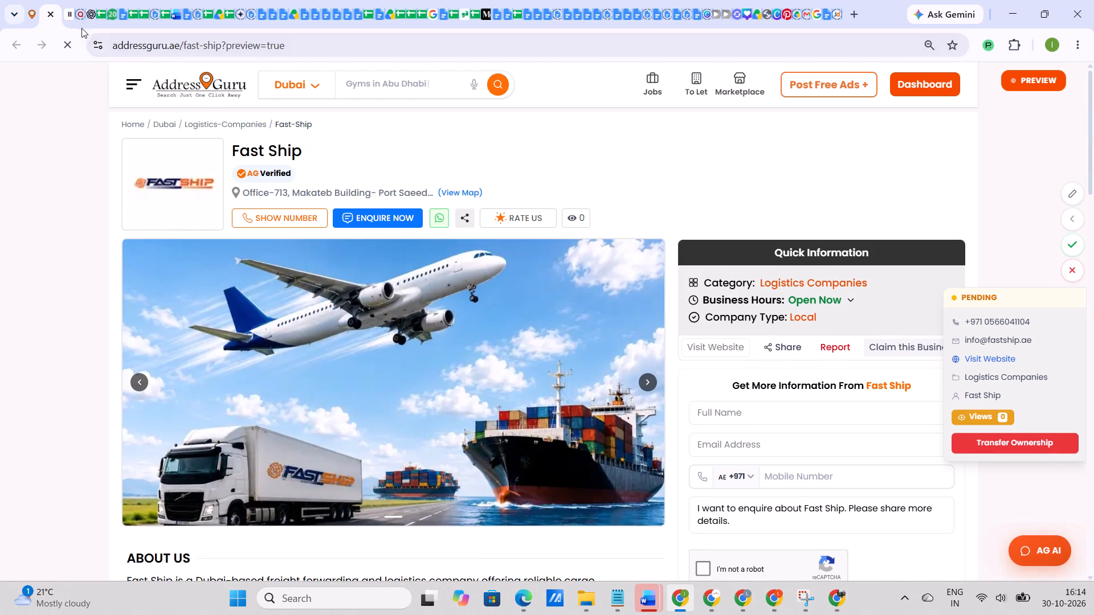
Copy the business name from the Fast Ship preview, search Business Listings for "Fast Ship" to check for duplicates, and clear the search.
drag(227, 146, 261, 149)
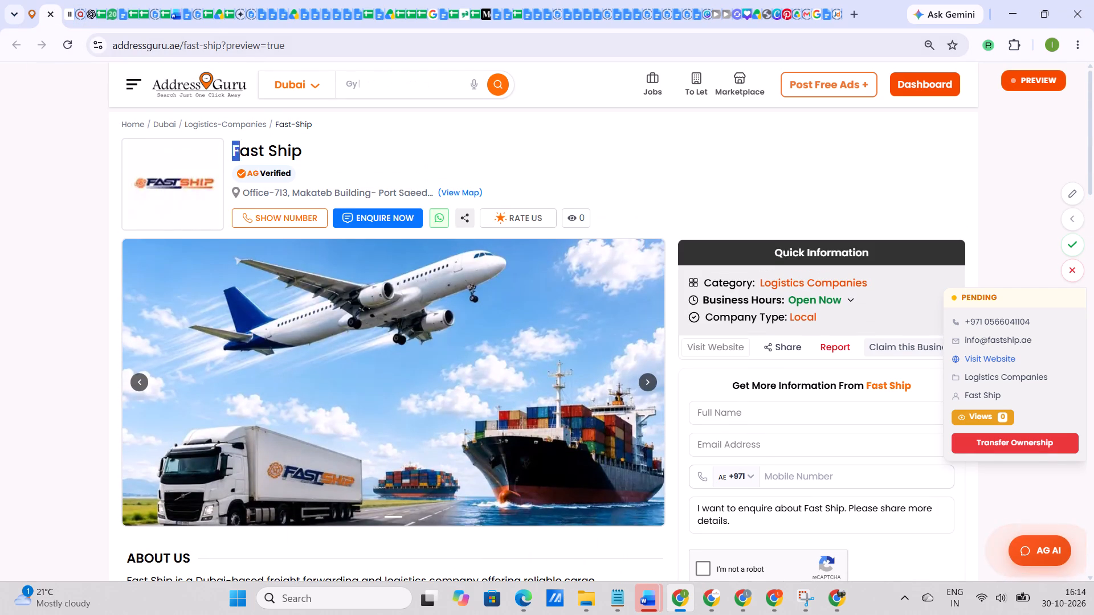
drag(261, 149, 325, 149)
key(ctrl+c)
click(50, 14)
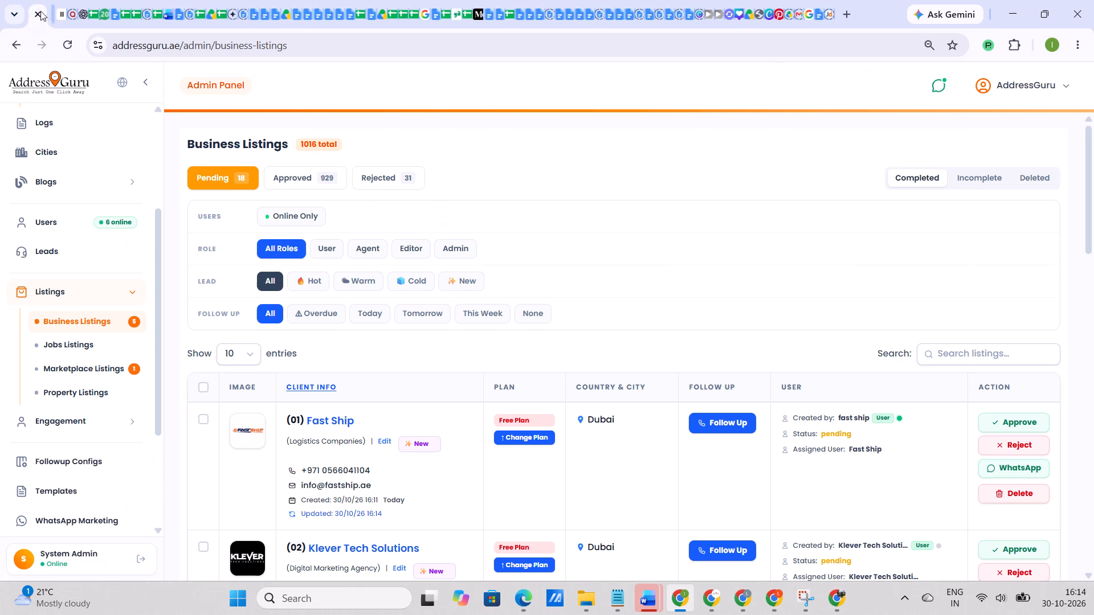
scroll(957, 196, up, 10)
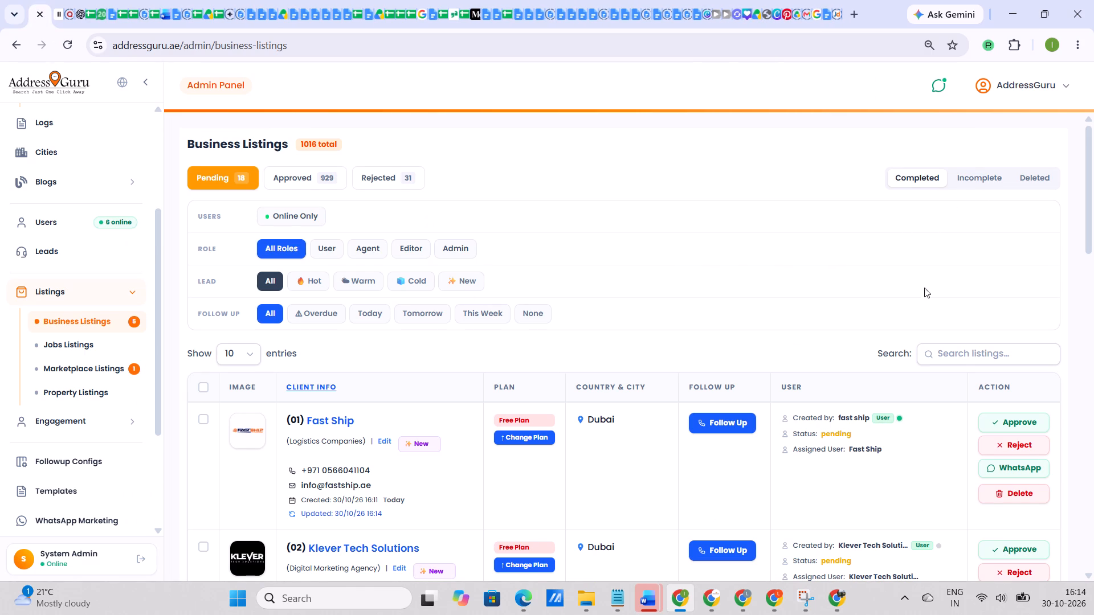
click(979, 359)
key(ctrl+v)
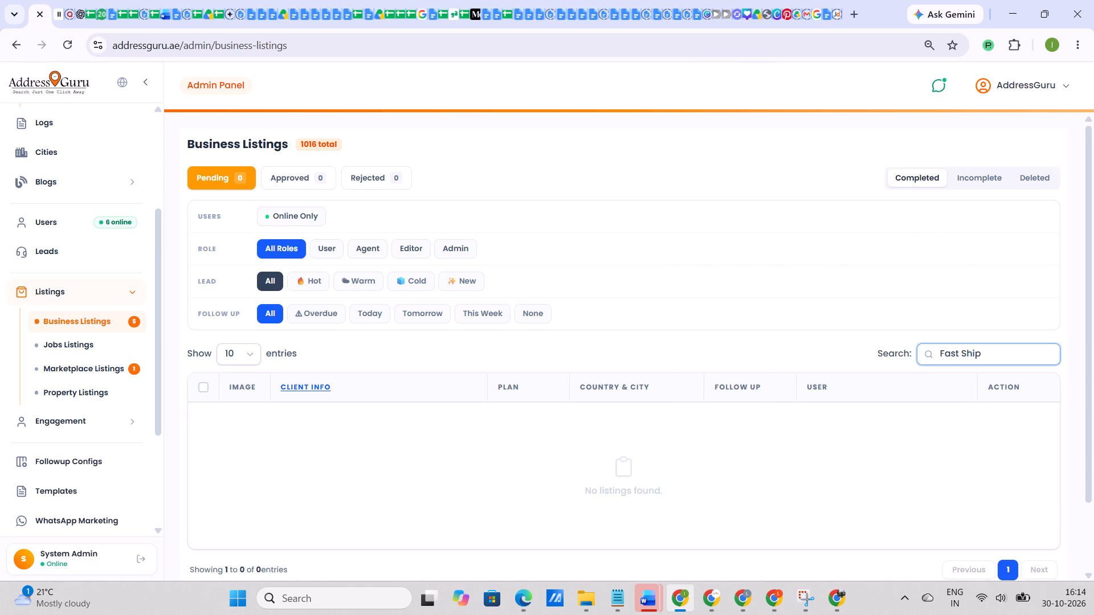
click(944, 352)
key(Left)
key(BackSpace)
key(BackSpace)
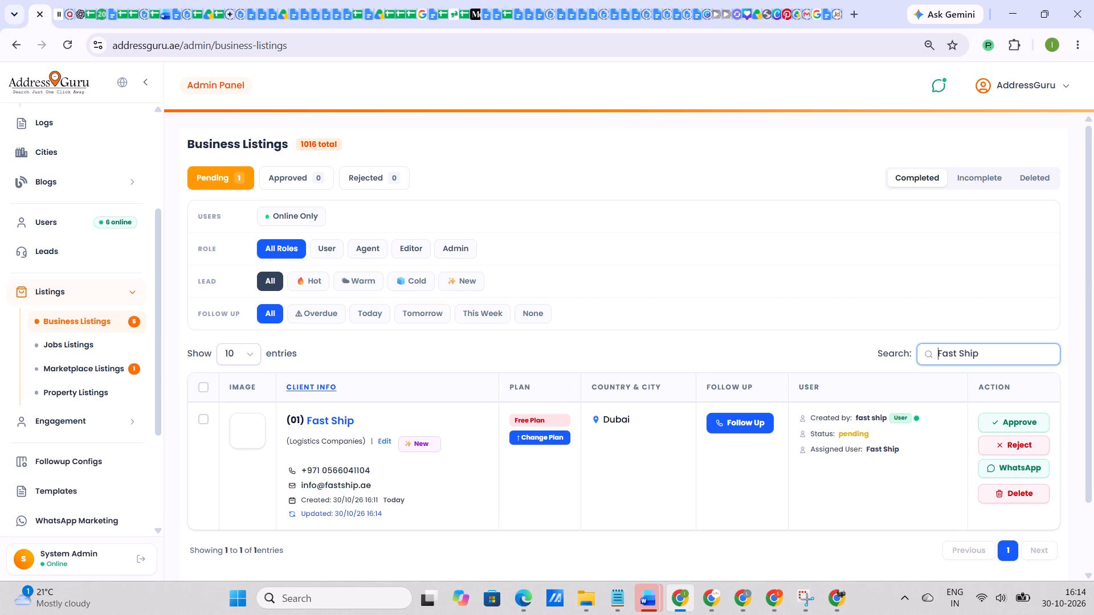
key(ctrl+a)
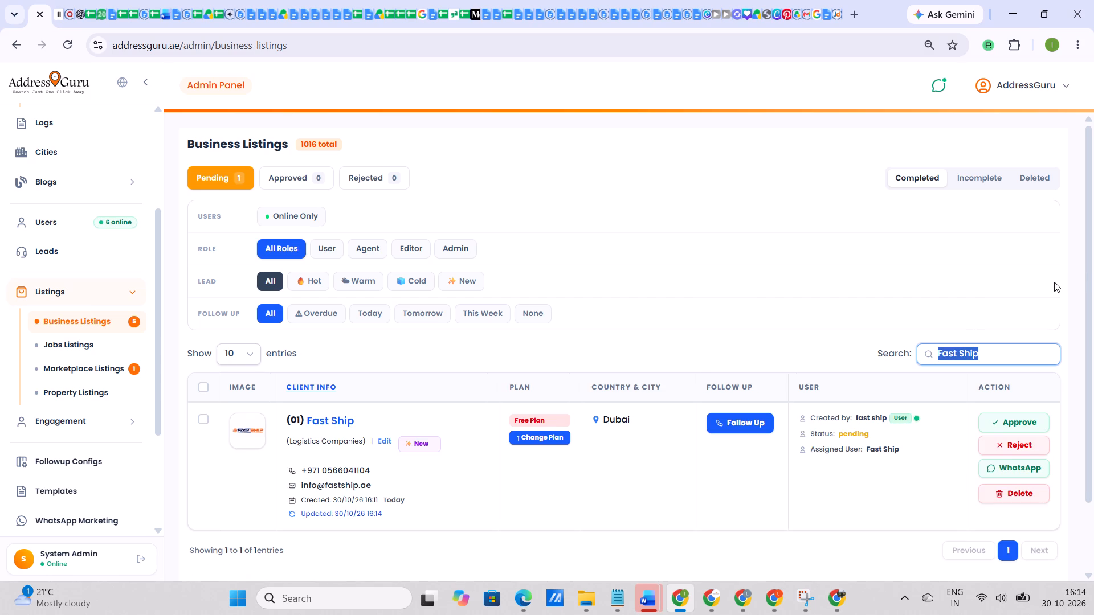
key(BackSpace)
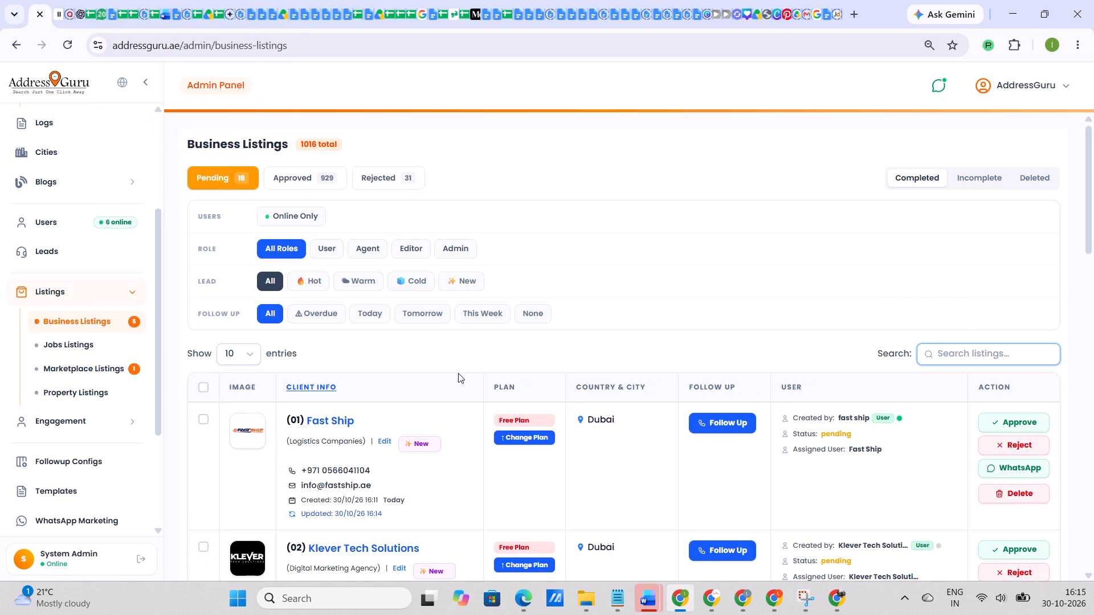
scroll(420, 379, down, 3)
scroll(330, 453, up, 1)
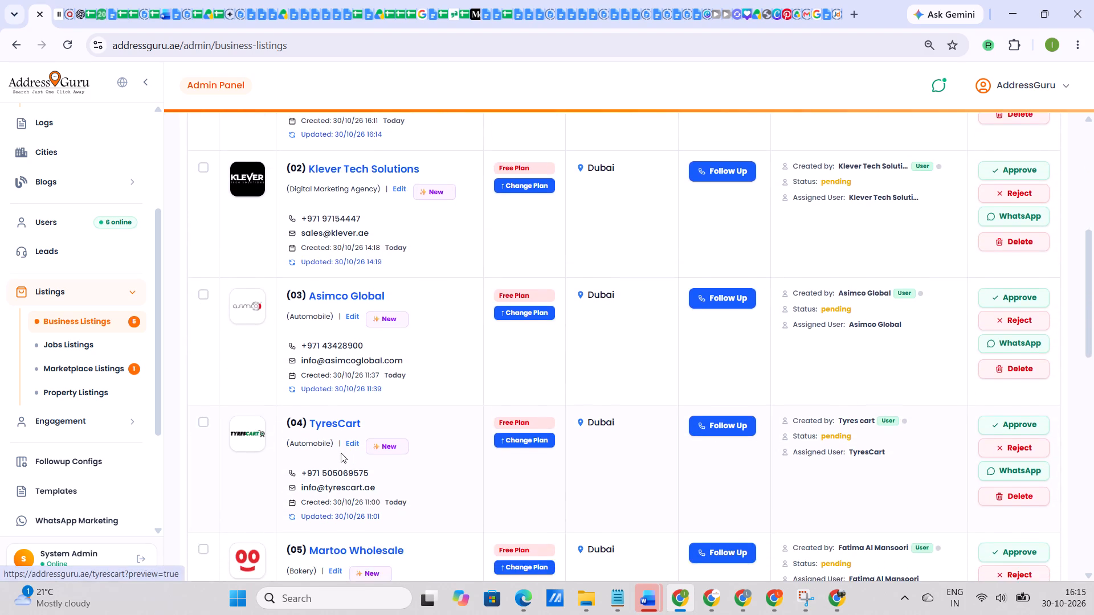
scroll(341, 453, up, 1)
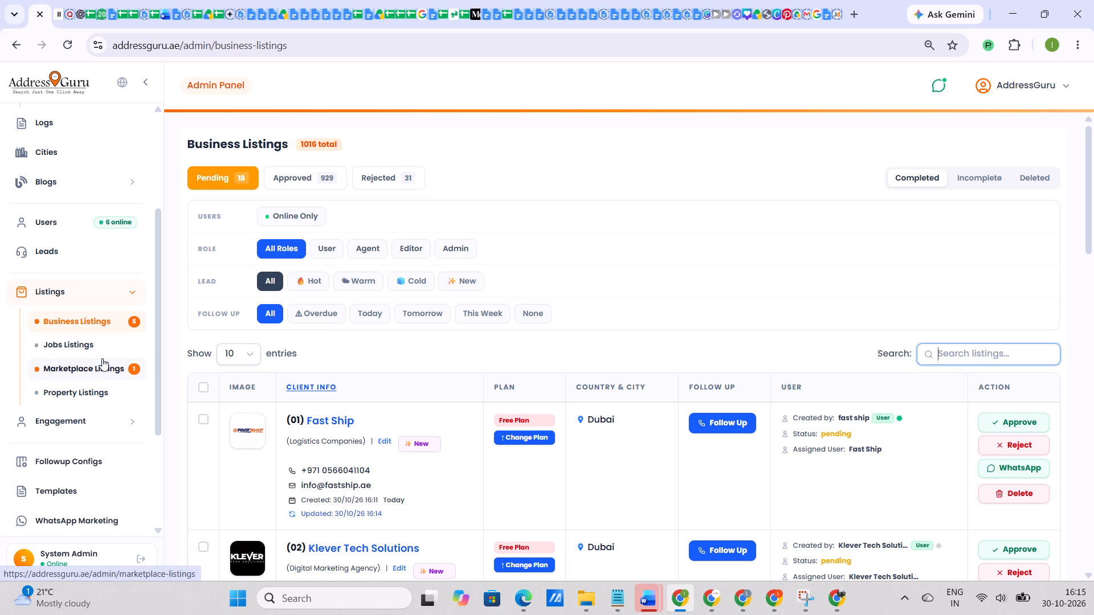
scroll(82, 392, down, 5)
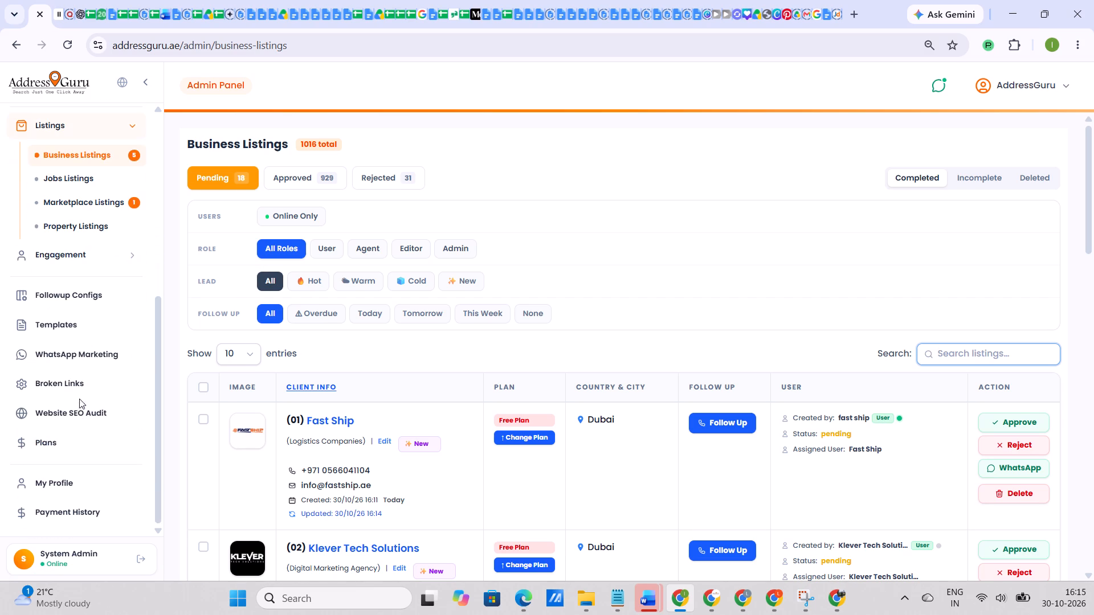